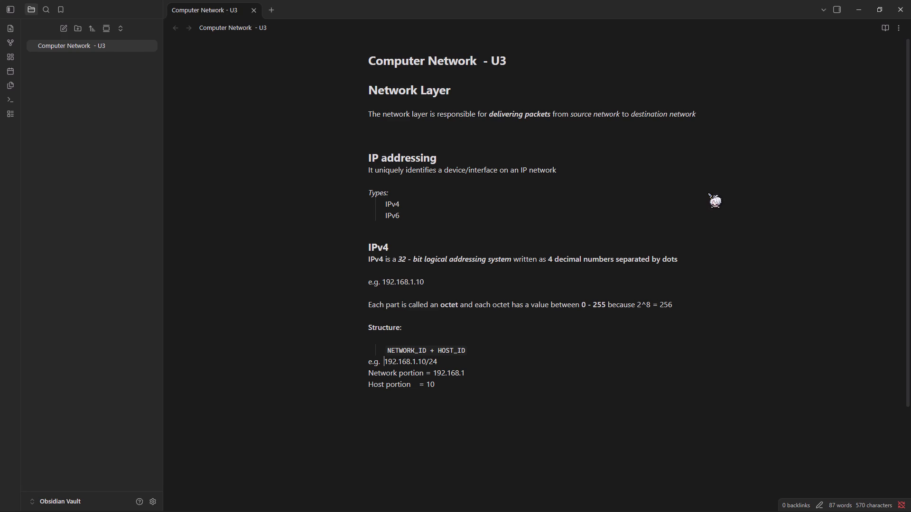
key("Tab")
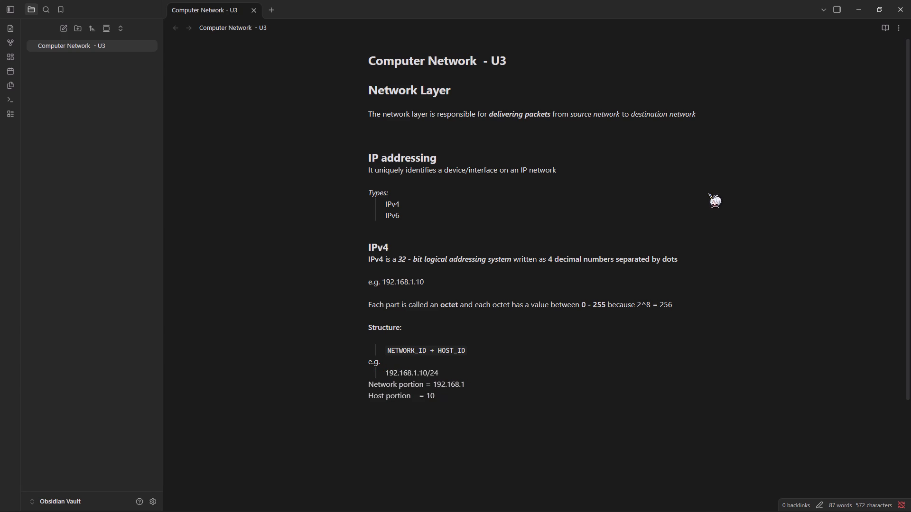
Insert two blank lines between the indented address 192.168.1.10/24 and the "Network portion" line.
key("Down")
key("Left")
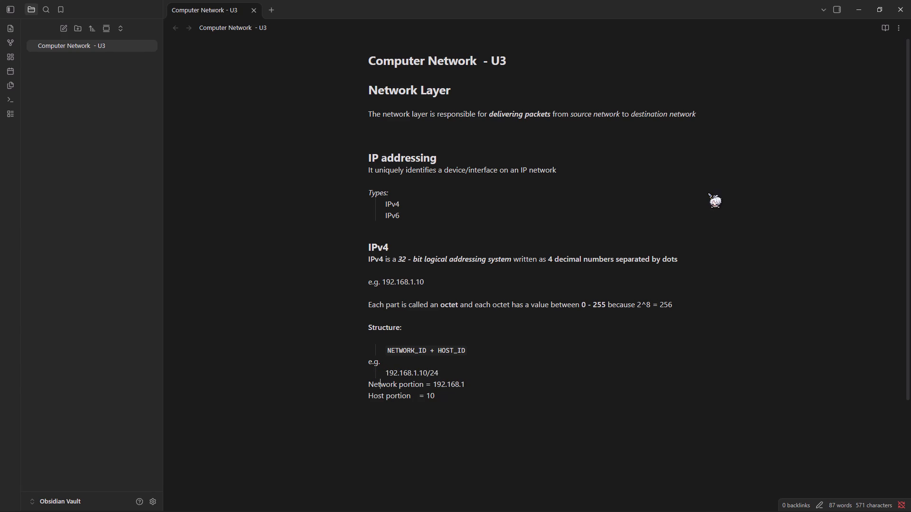
key("Left")
key("Left")
key("Left")
key("Left")
key("Right")
key("Return")
key("Return")
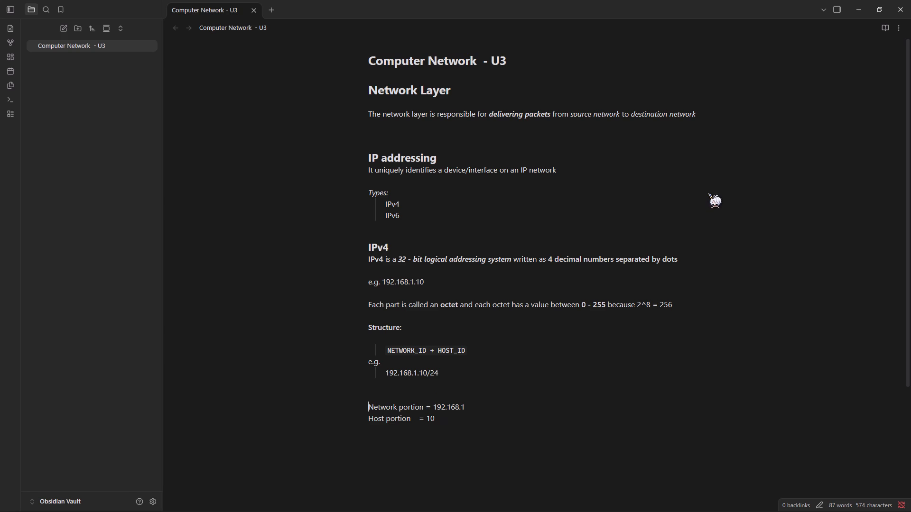
Copy ChatGPT's IPv4 Address Classes heading, intro sentence and table, and paste them into the Obsidian note two blank lines below "Host portion".
key("Down")
key("Down")
key("Down")
key("Down")
scroll(708, 193, "down", 1)
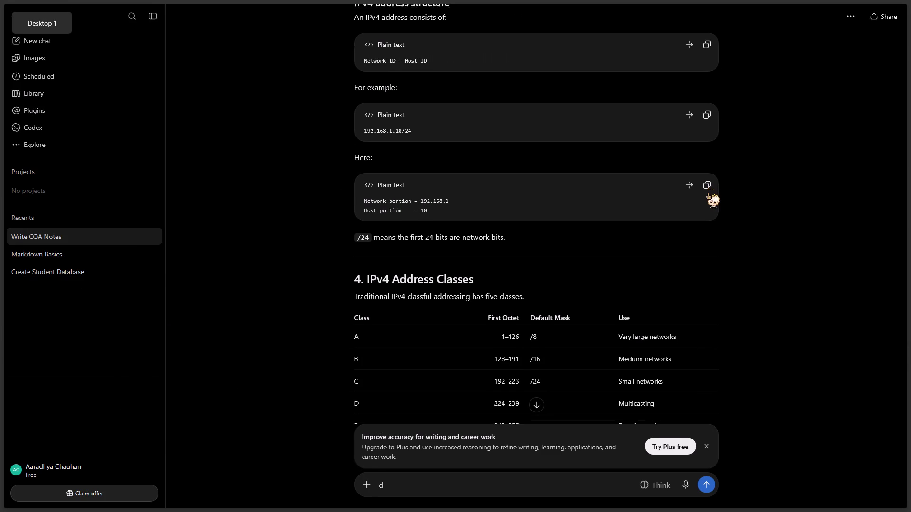
scroll(708, 193, "down", 1)
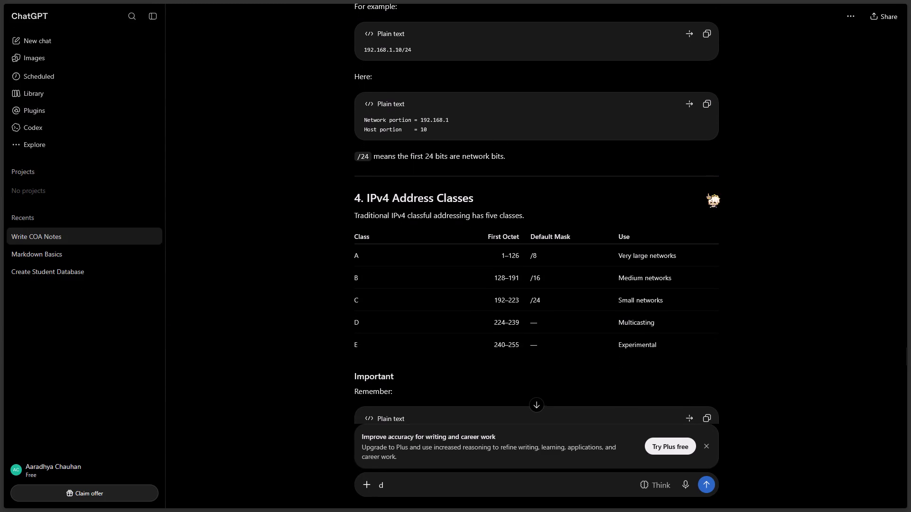
scroll(708, 193, "down", 1)
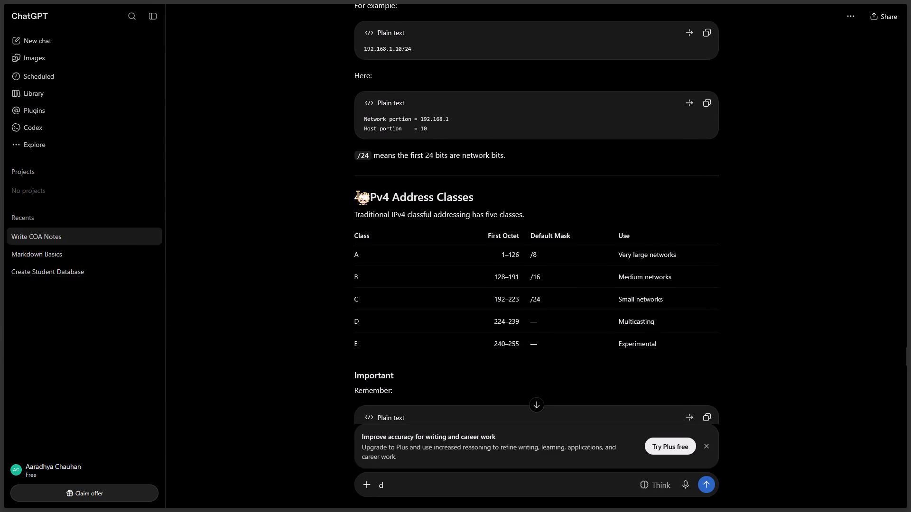
left_click_drag(356, 194, 444, 350)
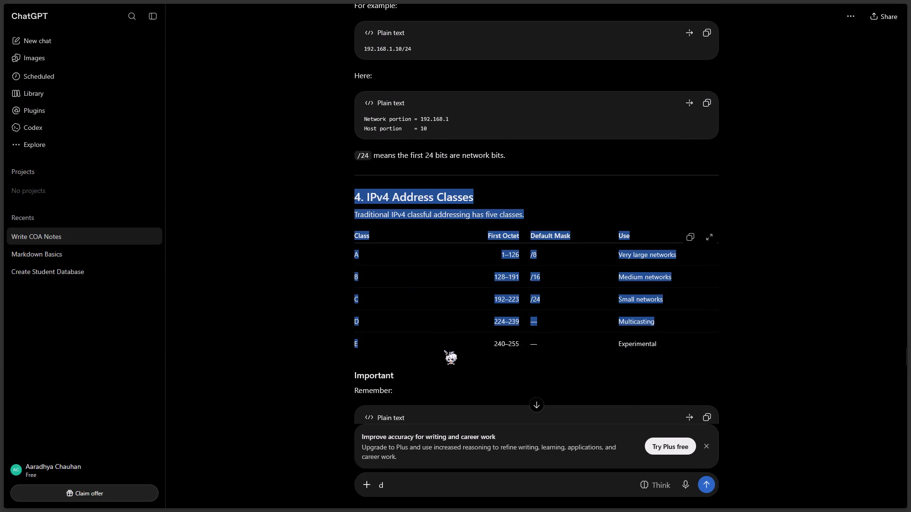
left_click_drag(444, 350, 691, 347)
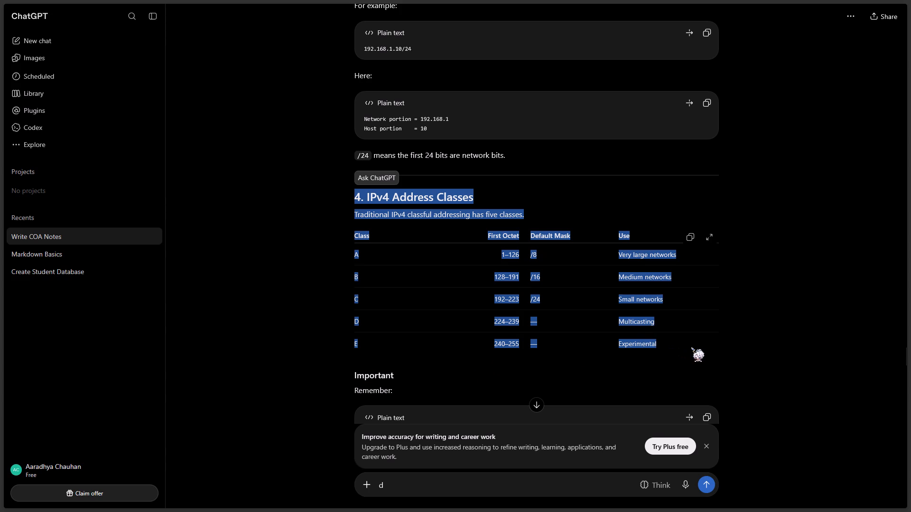
key("ctrl+c")
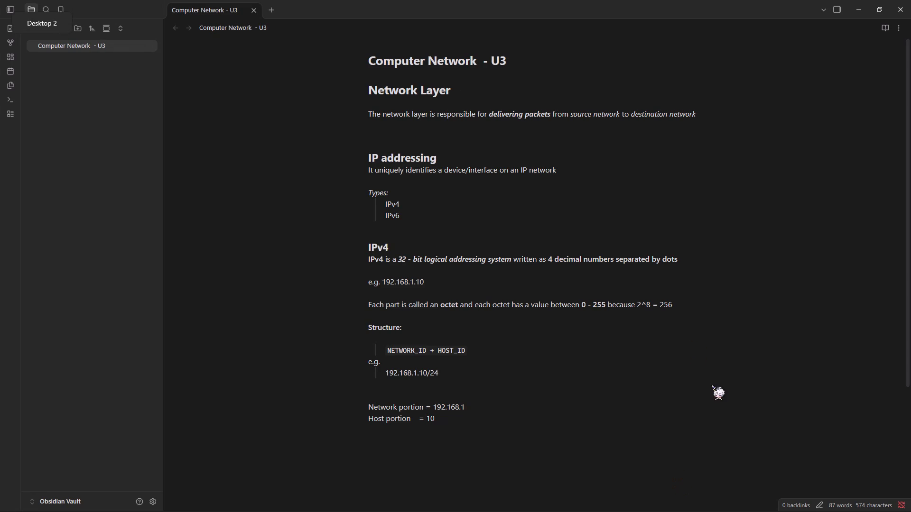
key("Return")
key("Return")
key("Return")
key("ctrl+v")
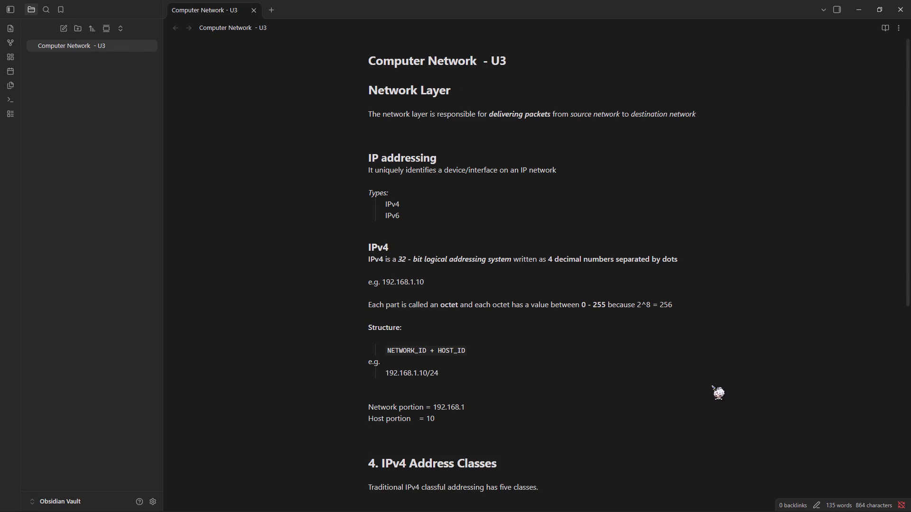
Remove the number "4." from the pasted heading so it reads "IPv4 Address Classes", keeping the heading formatting.
scroll(711, 385, "down", 3)
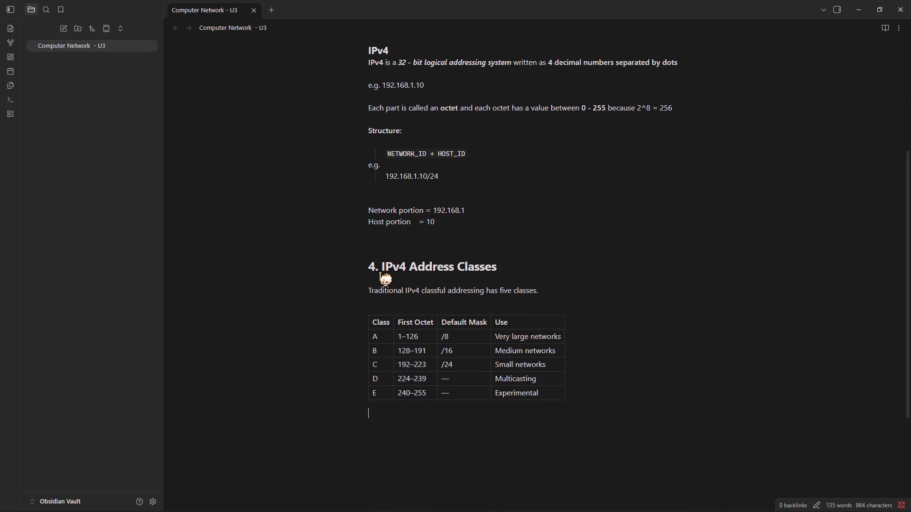
left_click(382, 267)
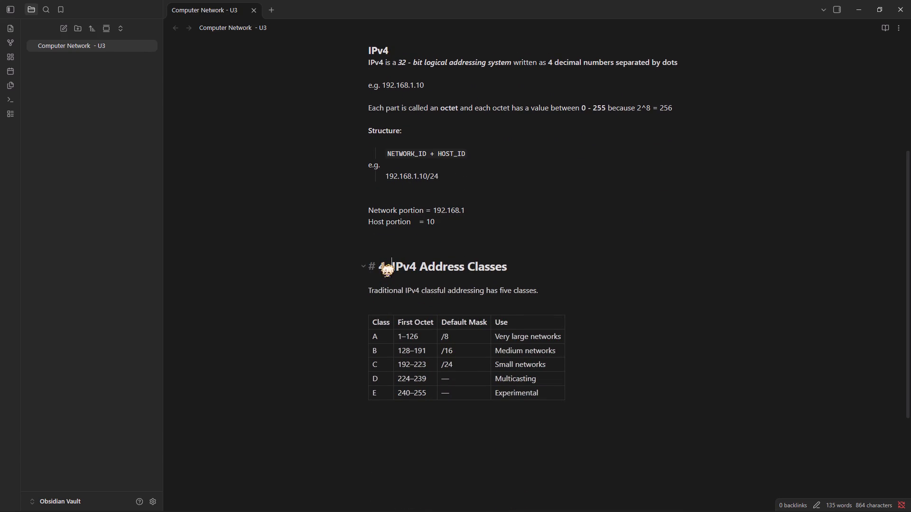
key("BackSpace")
key("BackSpace")
key("BackSpace")
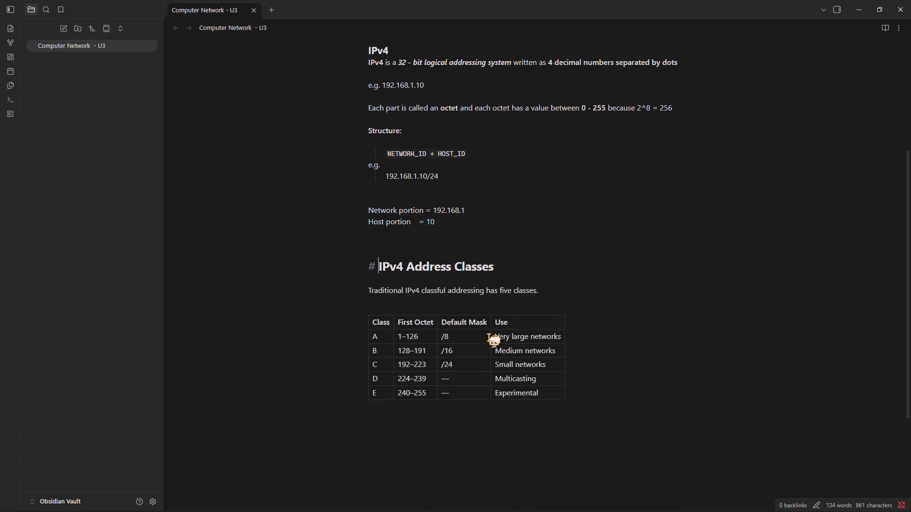
key("BackSpace")
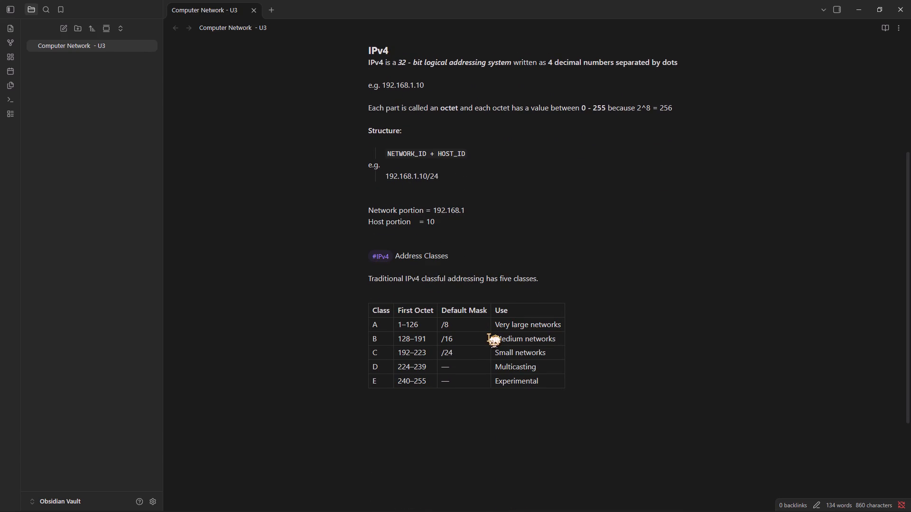
key("space")
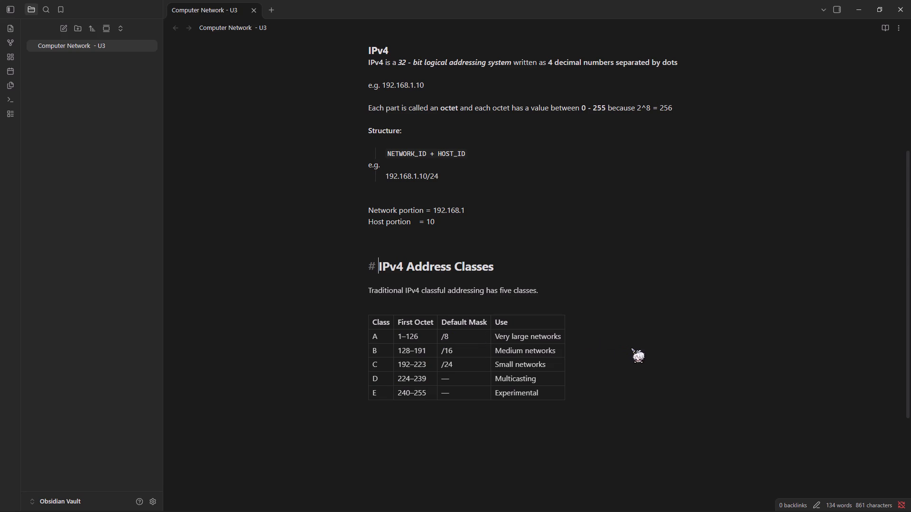
left_click(632, 348)
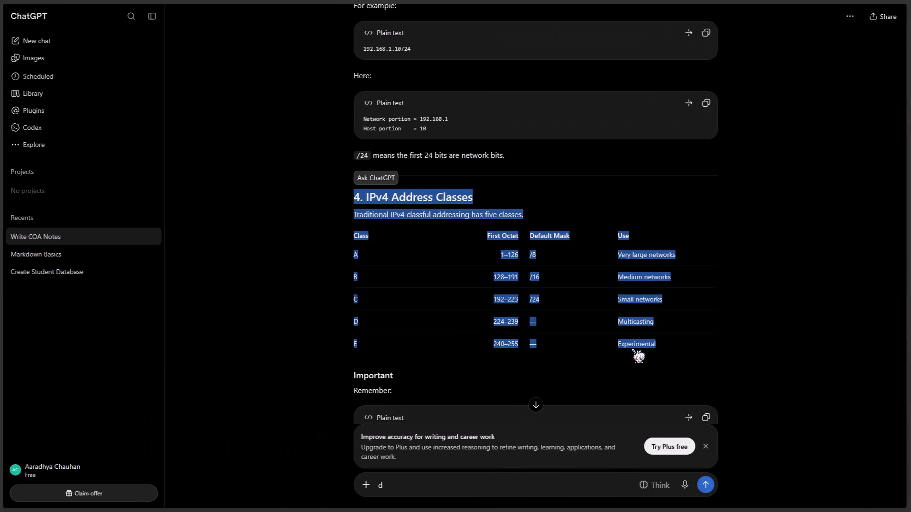
Read the ChatGPT material that follows the IPv4 Address Classes table, up to the private address ranges.
left_click(750, 316)
scroll(750, 316, "down", 1)
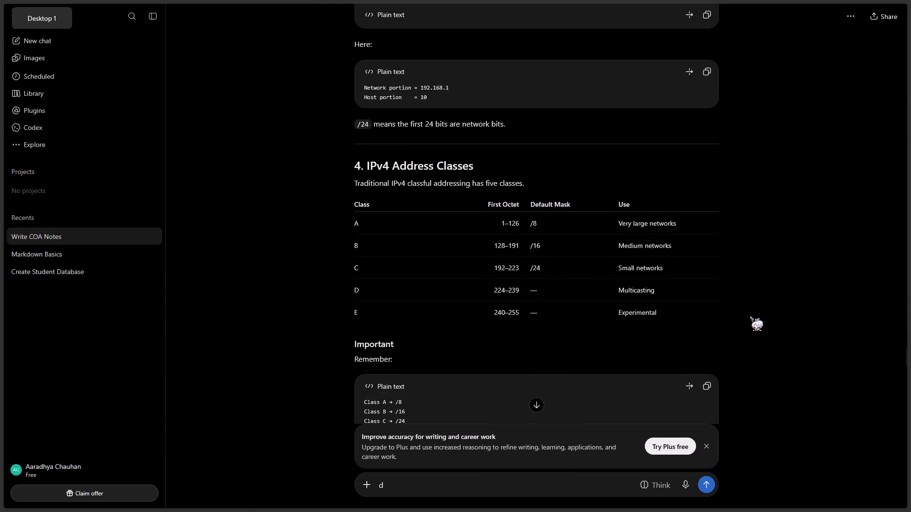
scroll(750, 316, "down", 3)
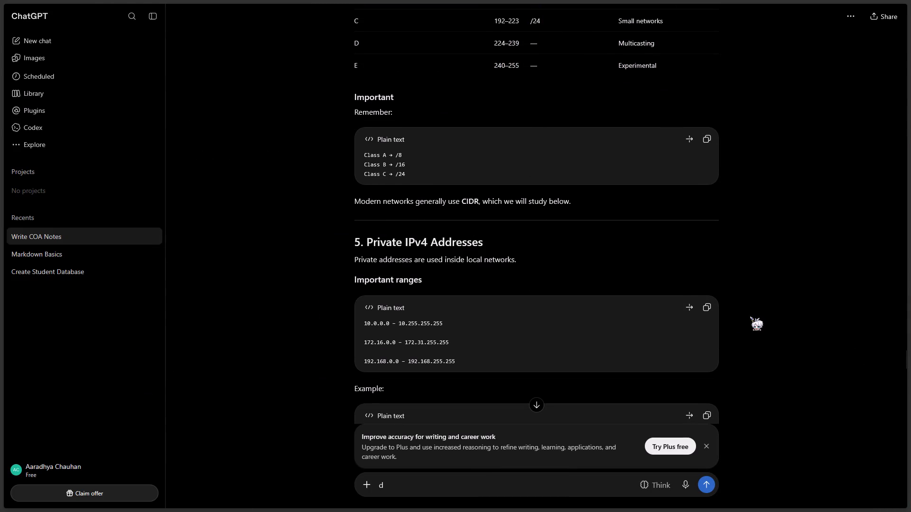
scroll(750, 316, "up", 1)
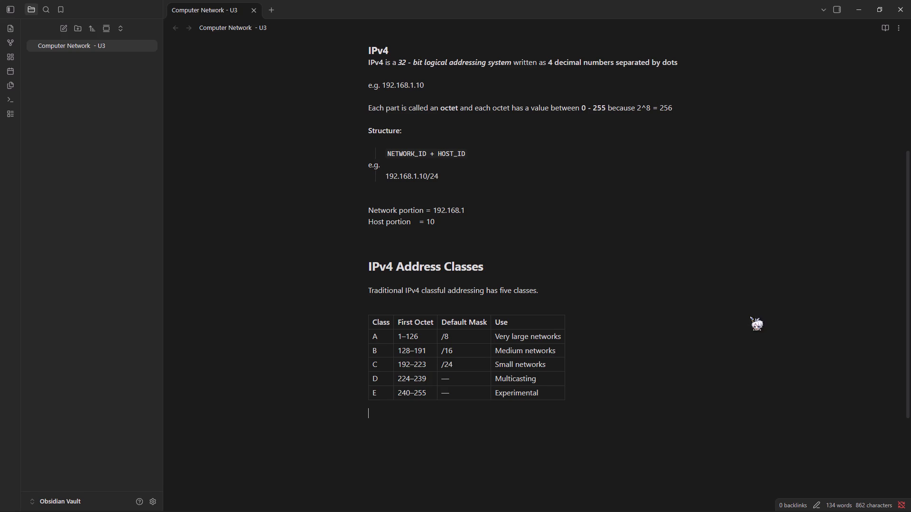
scroll(750, 316, "down", 1)
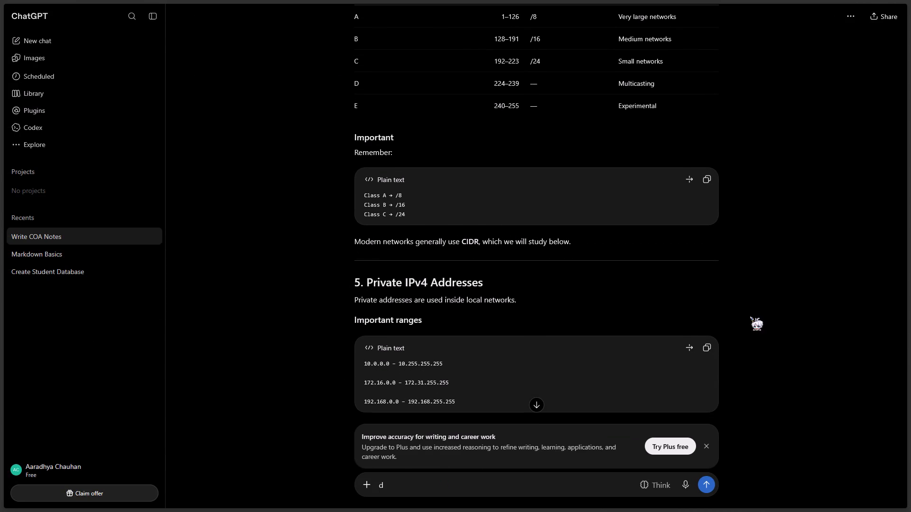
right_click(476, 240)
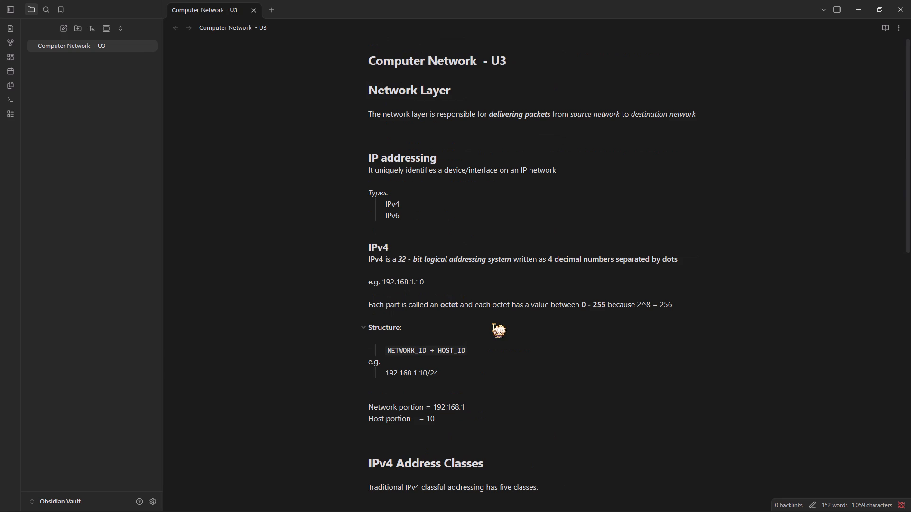
scroll(493, 328, "up", 6)
scroll(493, 328, "down", 12)
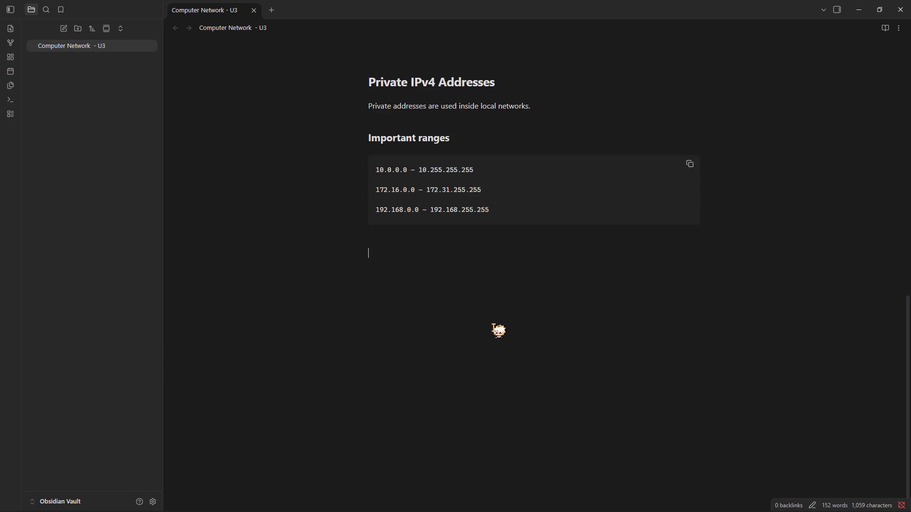
scroll(493, 328, "up", 17)
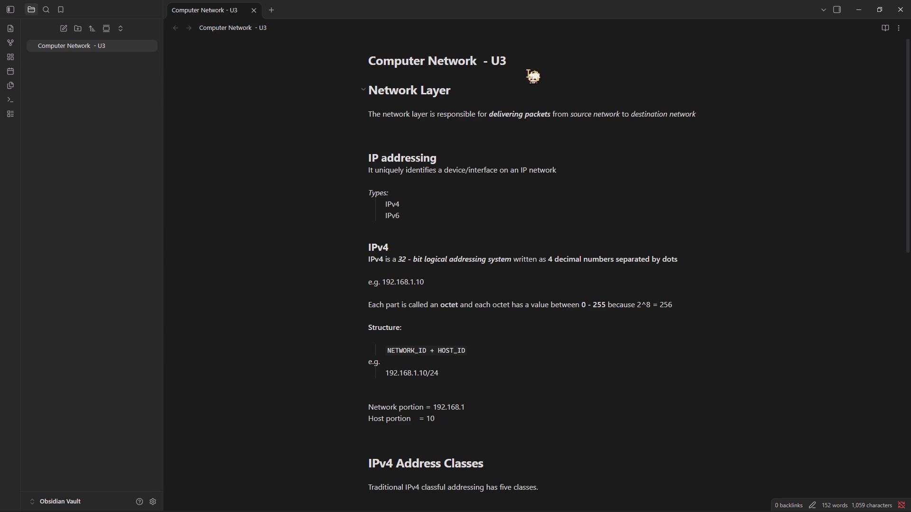
scroll(488, 254, "down", 8)
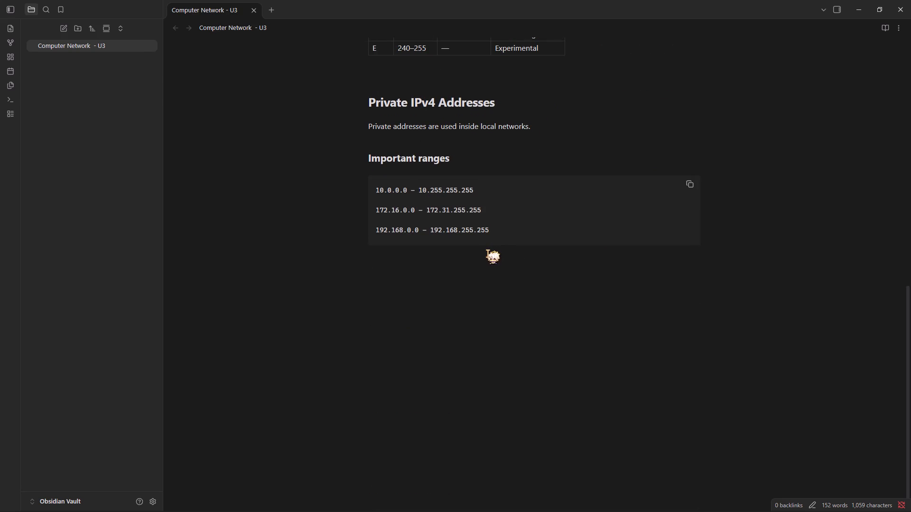
Add a level-one heading "IPv6" below the Important ranges code block.
key("shift+numbersign")
key("o")
key("BackSpace")
type("ip")
key("BackSpace")
key("BackSpace")
key("space")
type("IPv")
key("6")
Change the "IPv4 Address Classes" heading to level three (###).
scroll(488, 254, "up", 4)
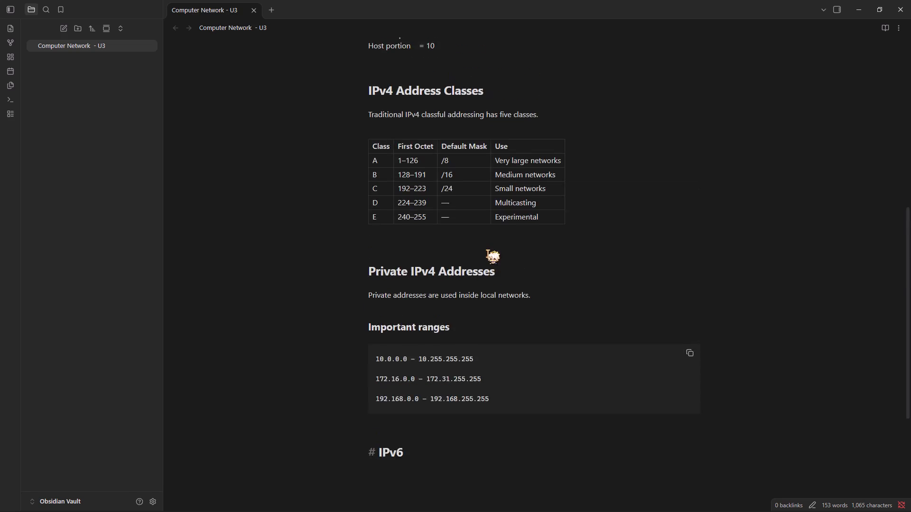
scroll(488, 254, "up", 3)
left_click(371, 314)
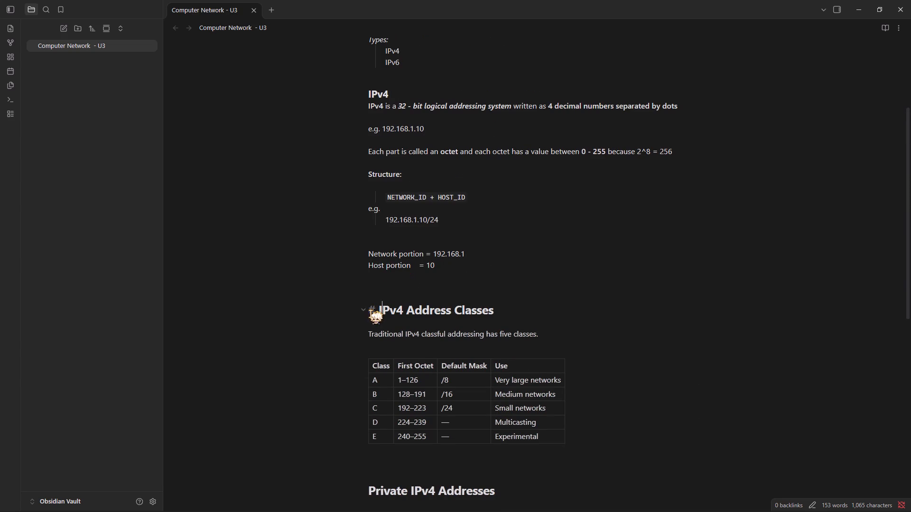
key("Left")
key("Left")
type("##")
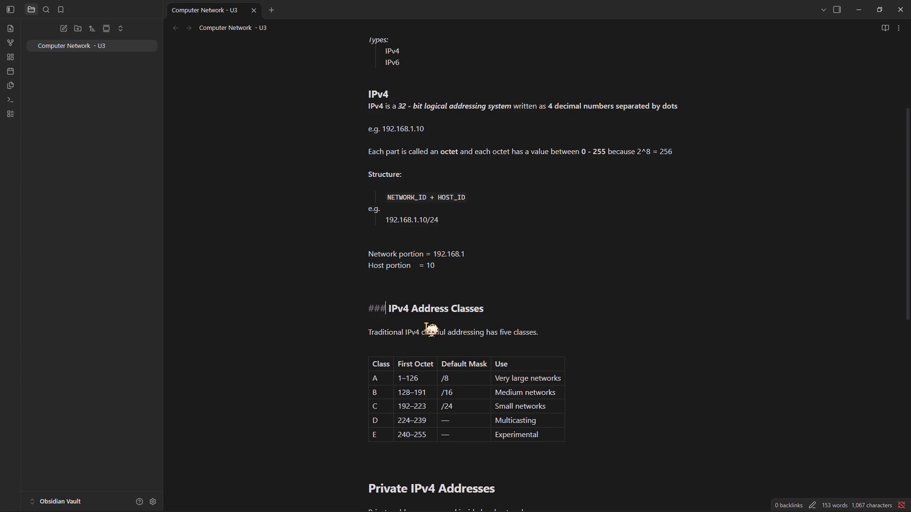
left_click_drag(429, 320, 528, 275)
left_click(528, 275)
Change the "IPv4" heading above its 32-bit definition to level two (##).
scroll(528, 275, "up", 3)
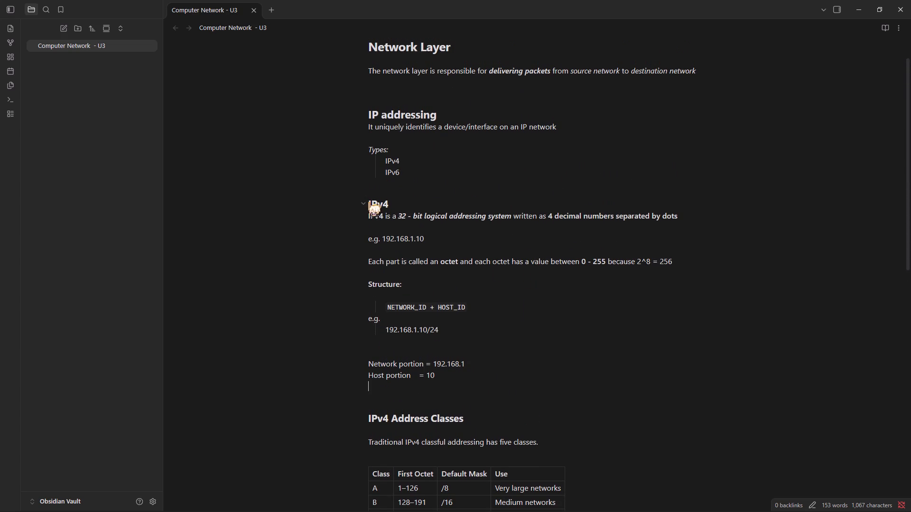
left_click(370, 205)
scroll(483, 229, "right", 2)
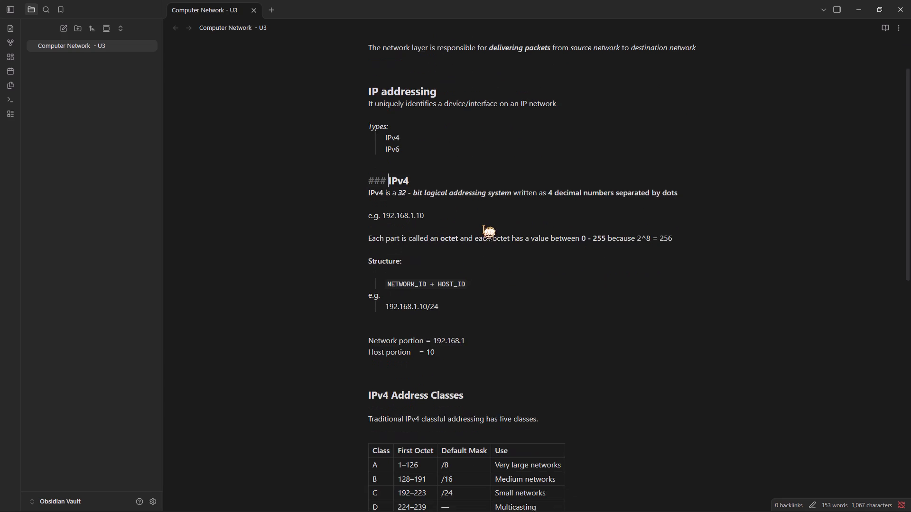
scroll(483, 229, "right", 1)
scroll(483, 229, "up", 1)
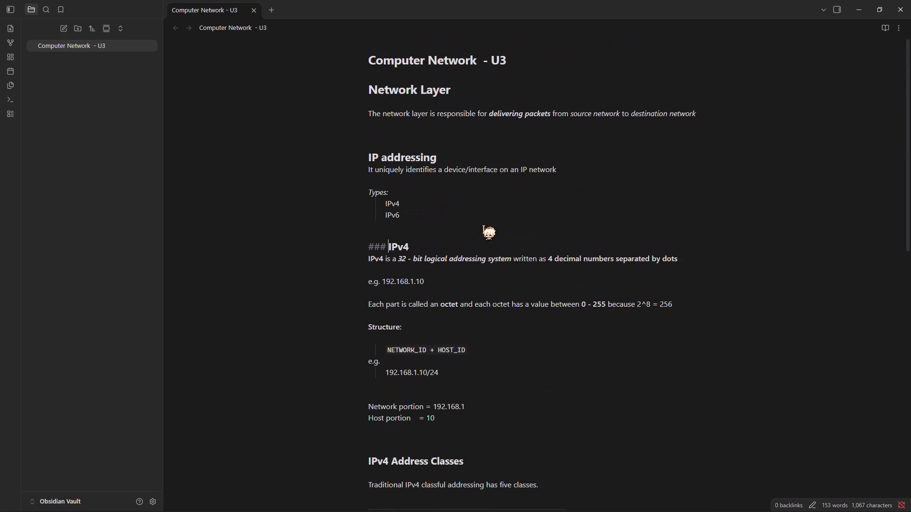
key("BackSpace")
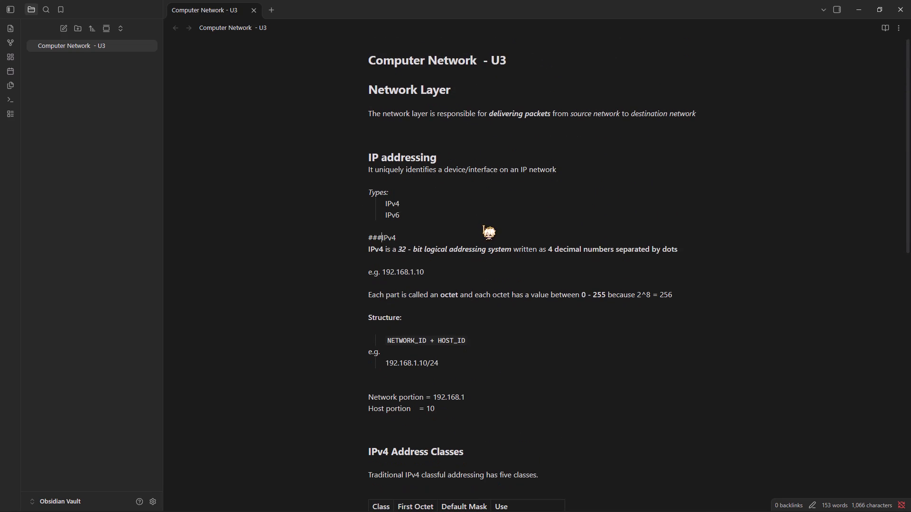
key("space")
key("Left")
key("BackSpace")
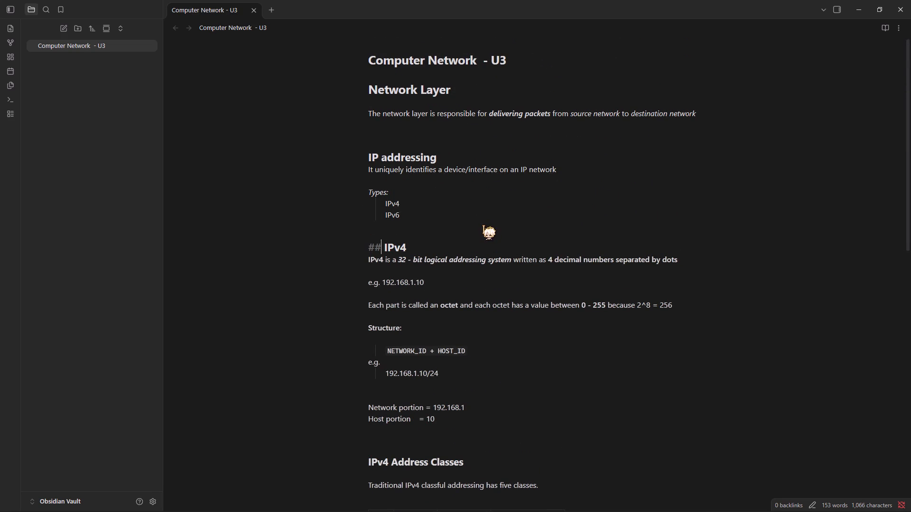
Collapse the "IP addressing" section and the "IPv4" section in the note.
scroll(464, 201, "up", 1)
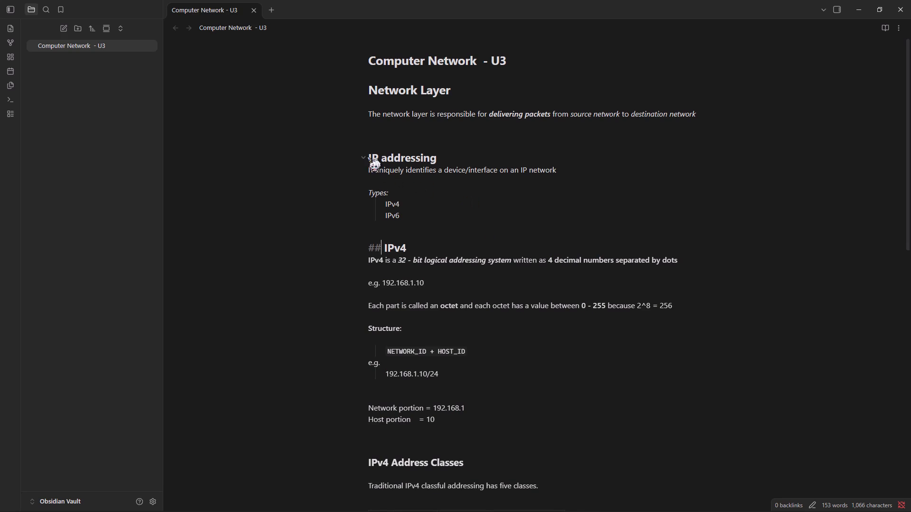
left_click(367, 157)
left_click(363, 158)
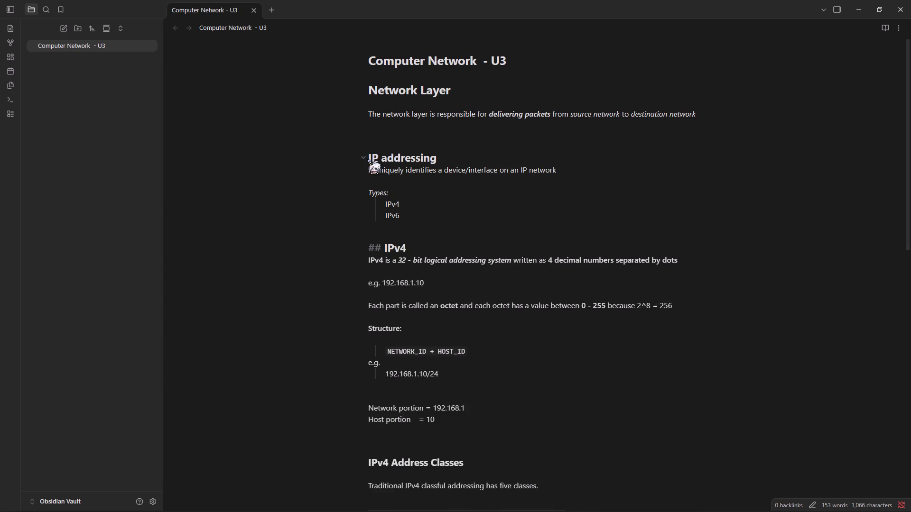
left_click(368, 159)
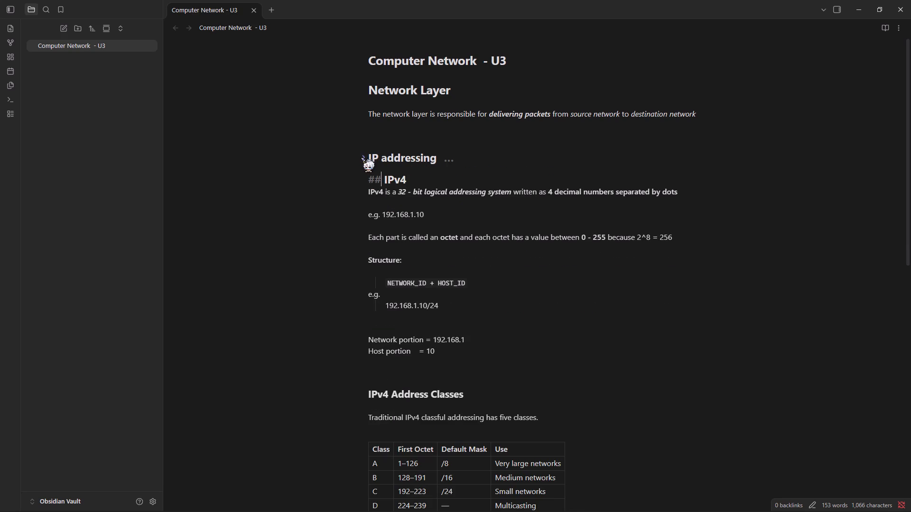
left_click(363, 181)
left_click_drag(524, 230, 532, 262)
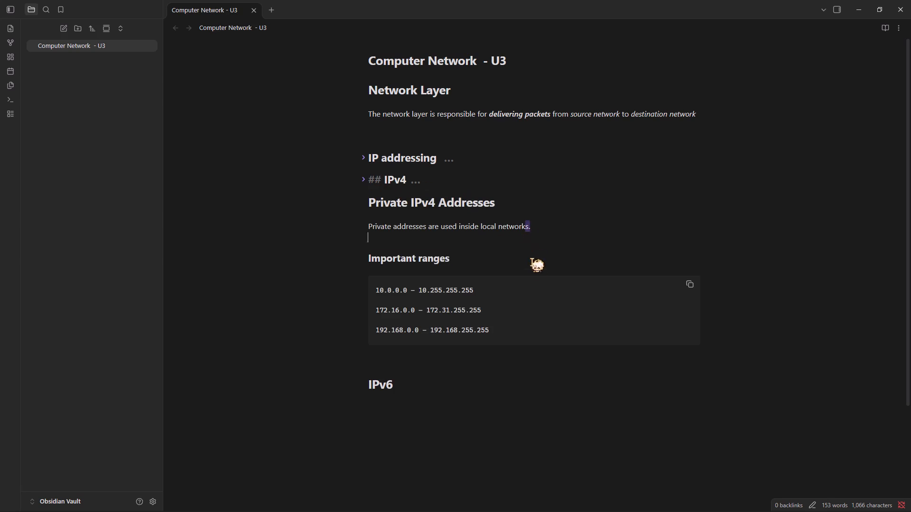
left_click_drag(532, 262, 543, 302)
left_click(543, 302)
left_click(539, 417)
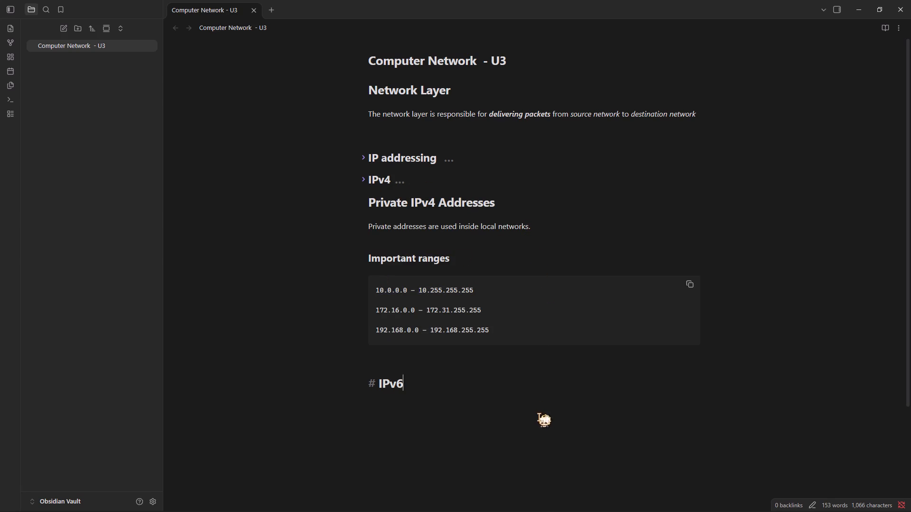
Change the "Private IPv4 Addresses" heading to level two (##) and collapse its section.
left_click(371, 203)
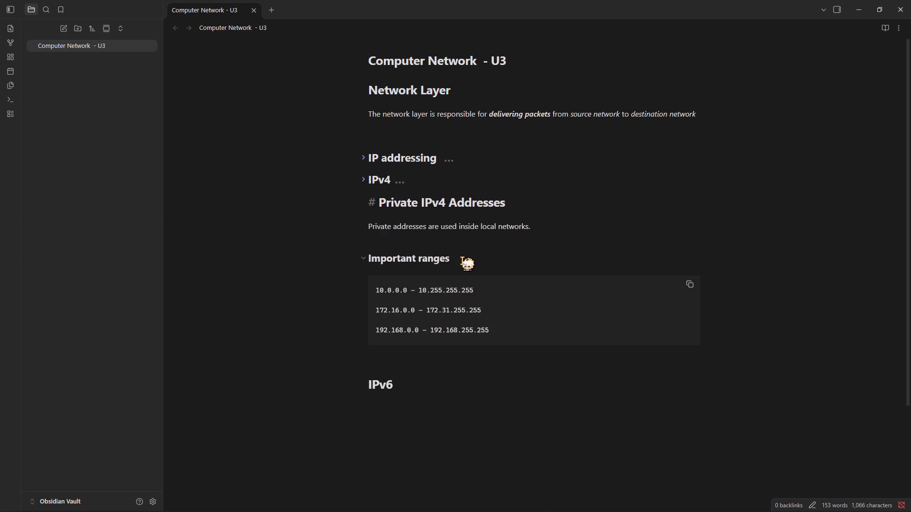
key("Left")
key("shift+numbersign")
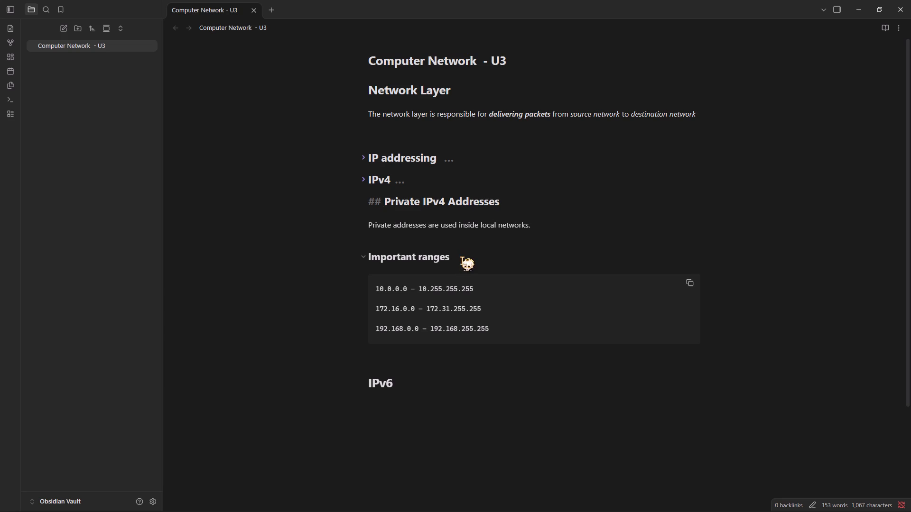
left_click(362, 201)
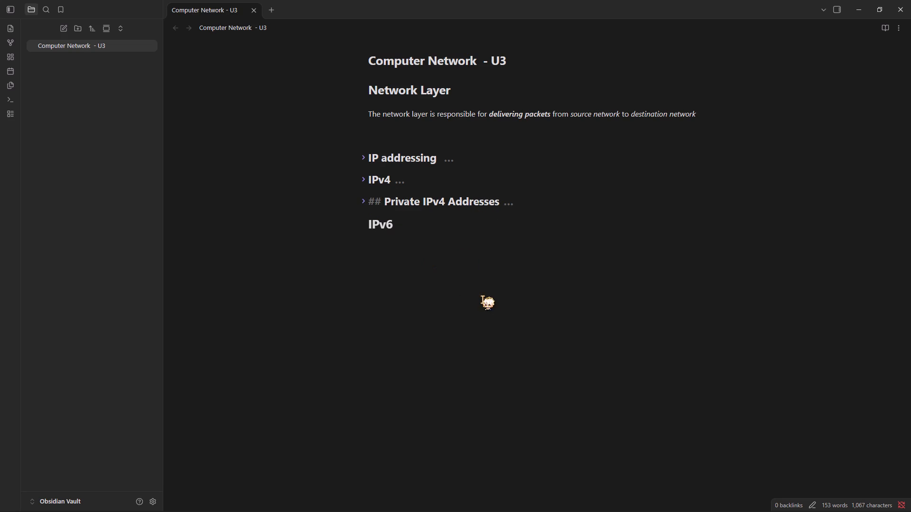
left_click(483, 299)
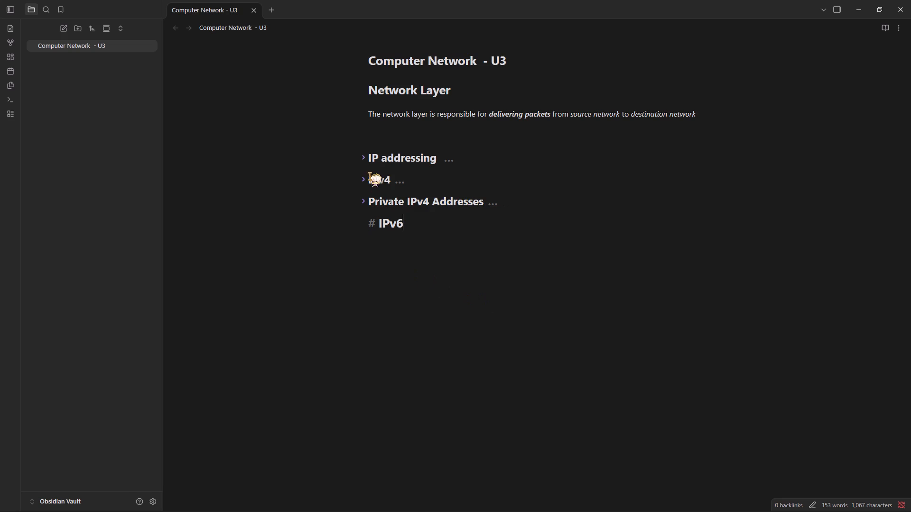
Change the collapsed "IPv4" heading to level one (#), matching the "IPv6" heading.
left_click(370, 180)
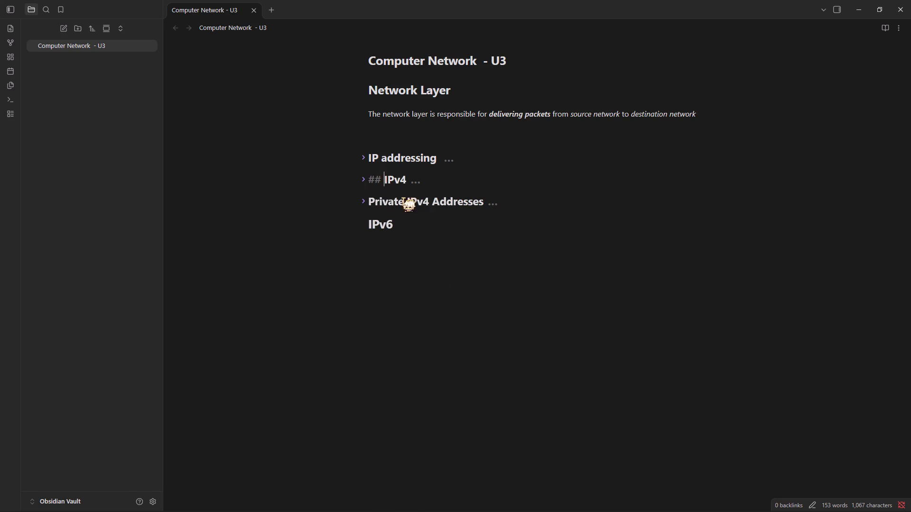
key("Left")
key("BackSpace")
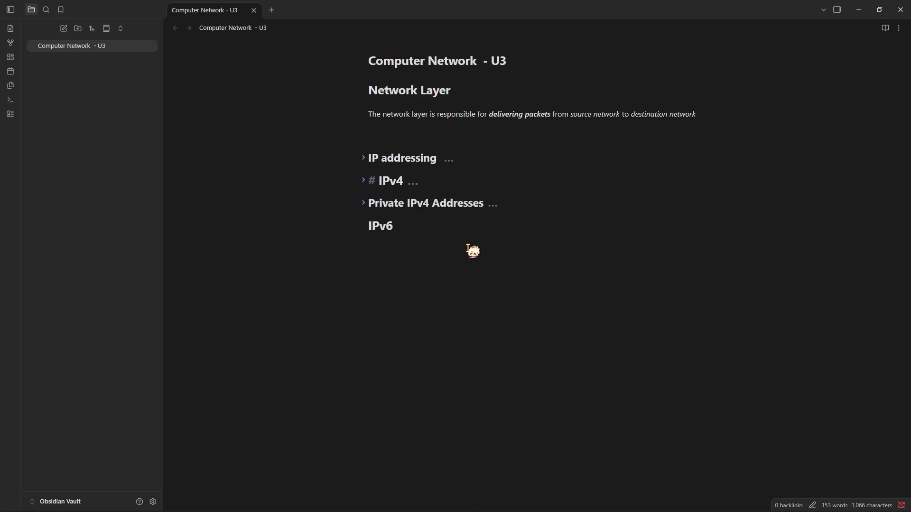
key("Down")
key("Down")
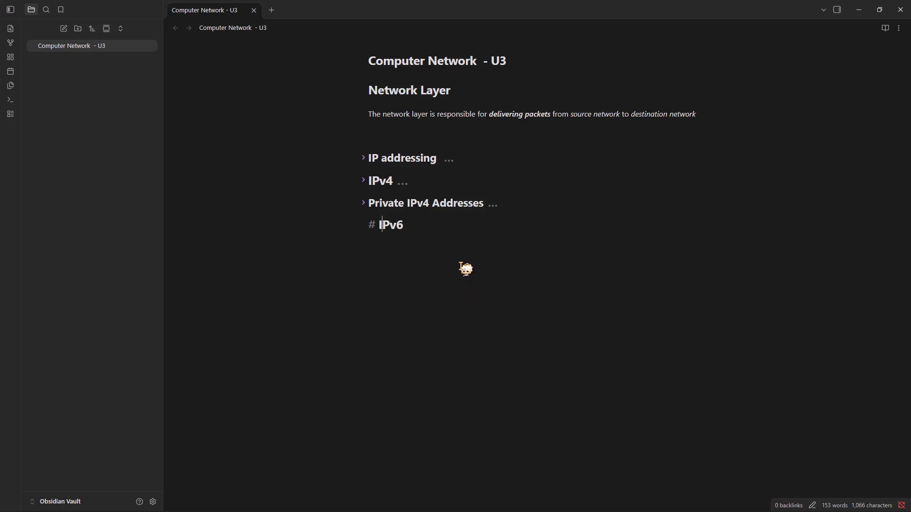
left_click(461, 266)
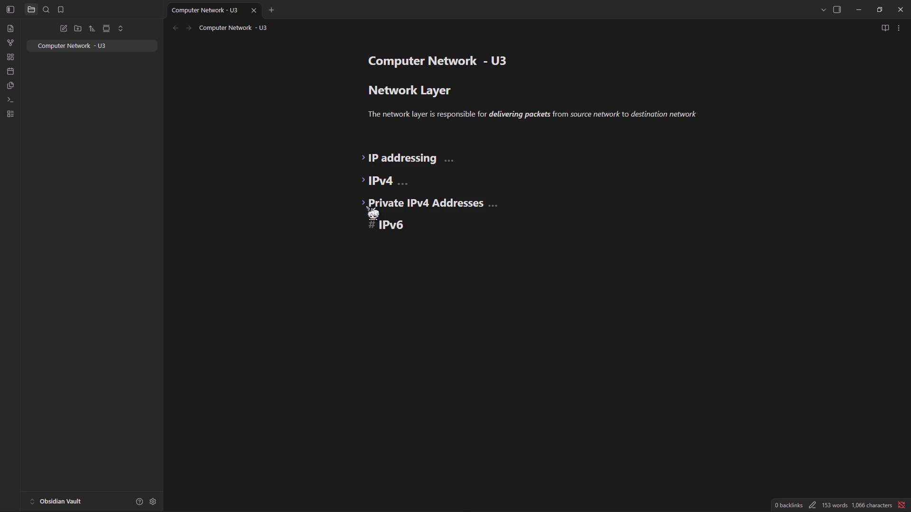
Expand the "Private IPv4 Addresses" and "IPv4" sections and change the "Private IPv4 Addresses" heading to level three (###).
left_click(362, 203)
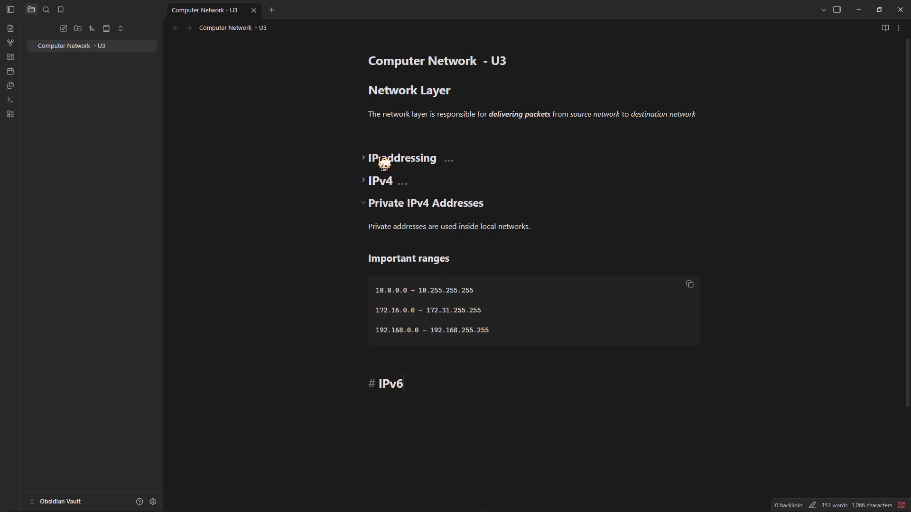
left_click(365, 180)
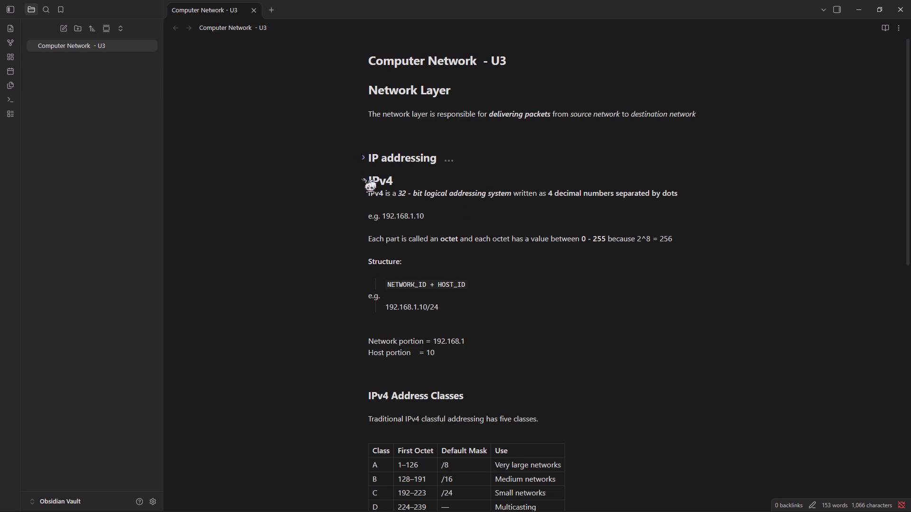
left_click(370, 394)
scroll(511, 366, "down", 2)
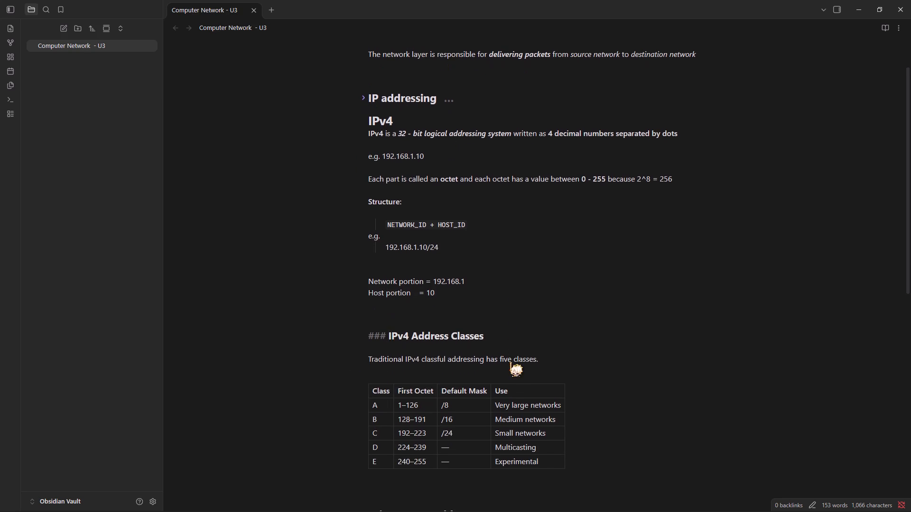
scroll(511, 366, "down", 2)
scroll(447, 310, "down", 3)
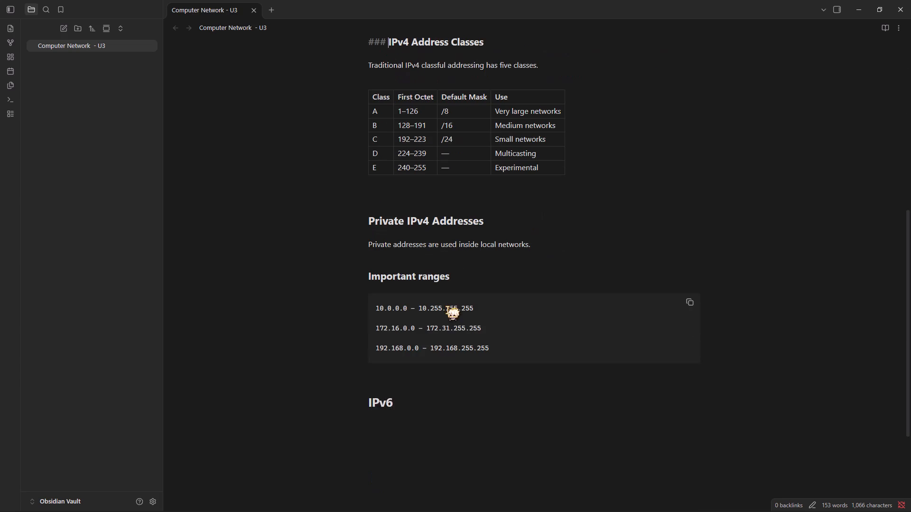
scroll(383, 200, "up", 1)
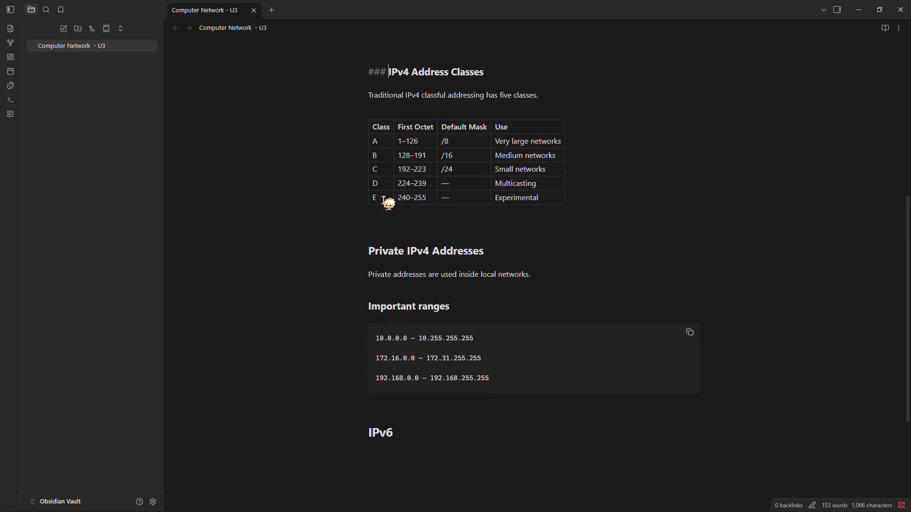
scroll(383, 200, "up", 2)
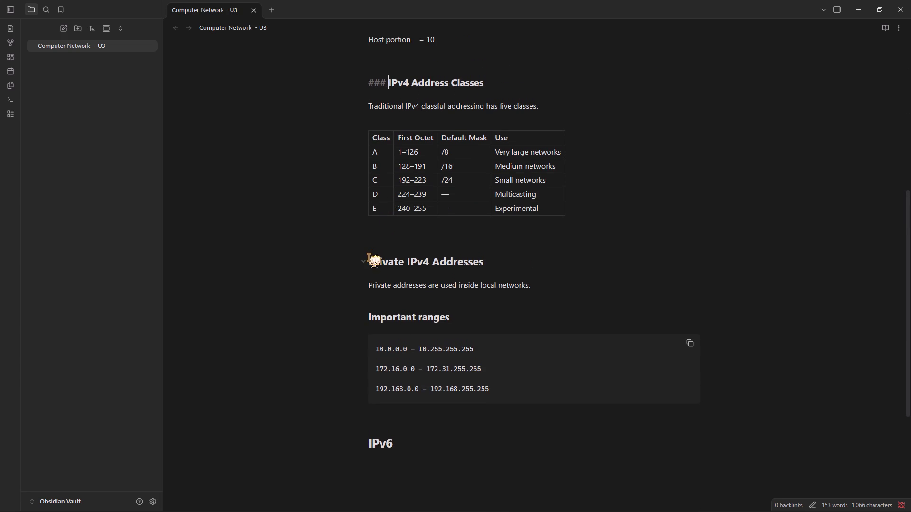
left_click(369, 257)
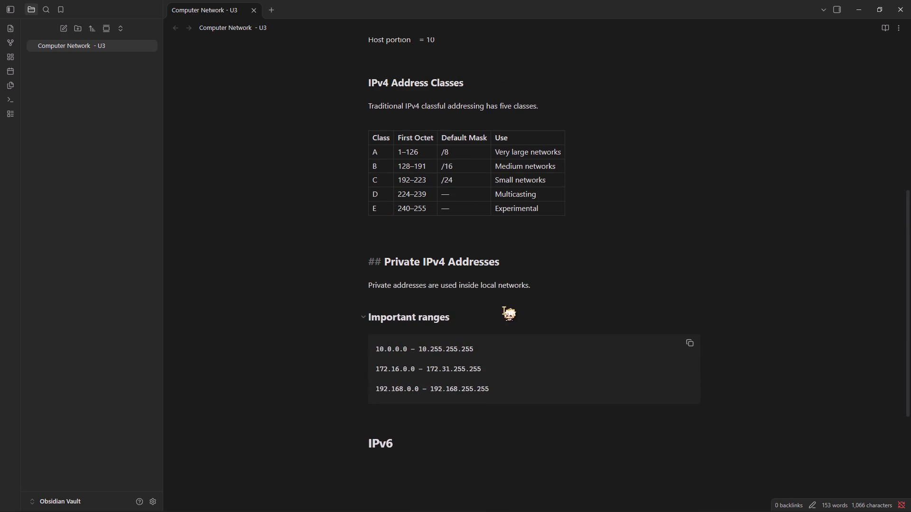
key("Left")
key("shift+numbersign")
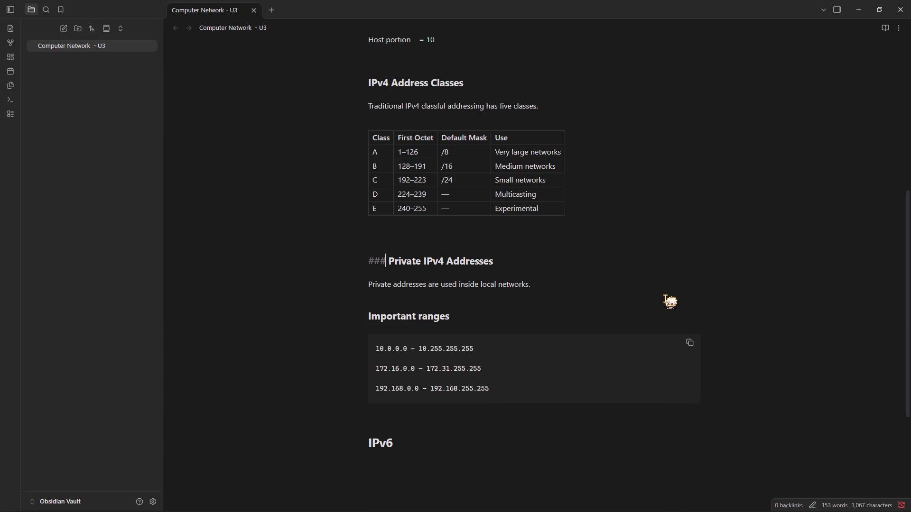
left_click(665, 299)
Collapse the whole "IPv4" section under its level-one heading.
scroll(665, 299, "up", 3)
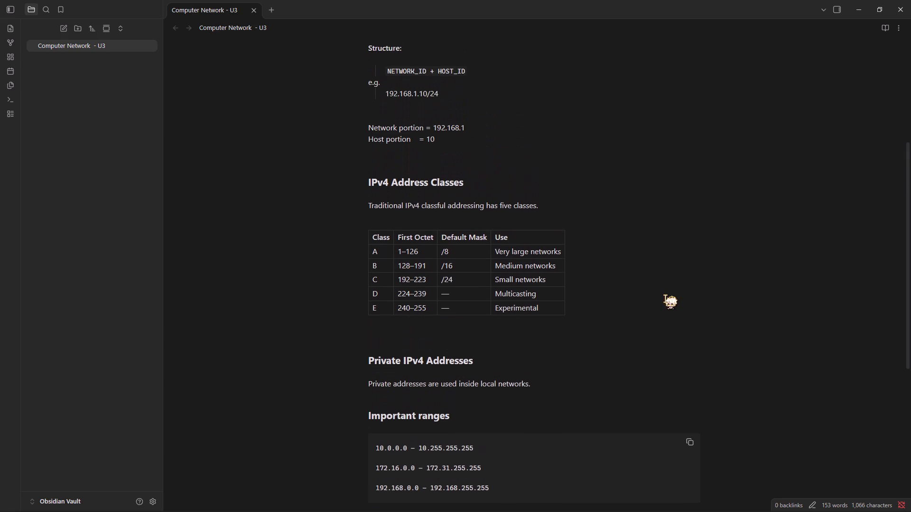
scroll(665, 299, "up", 4)
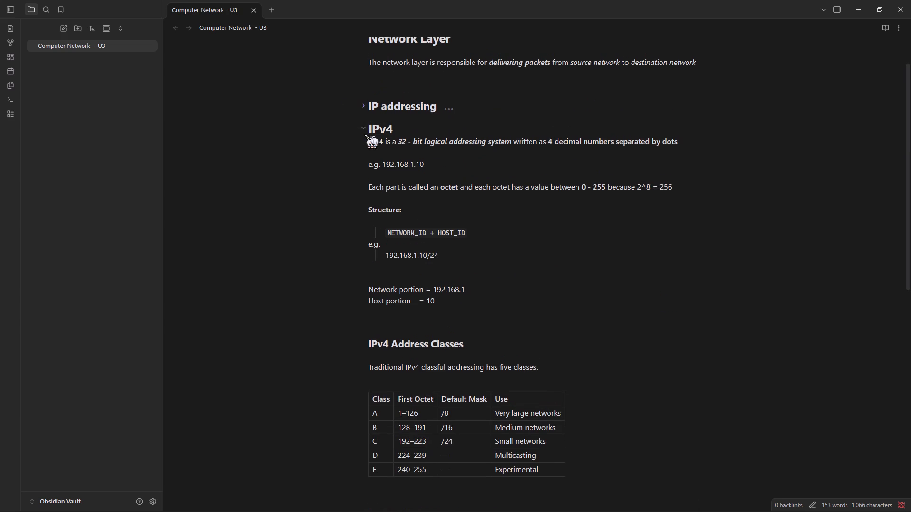
left_click(364, 128)
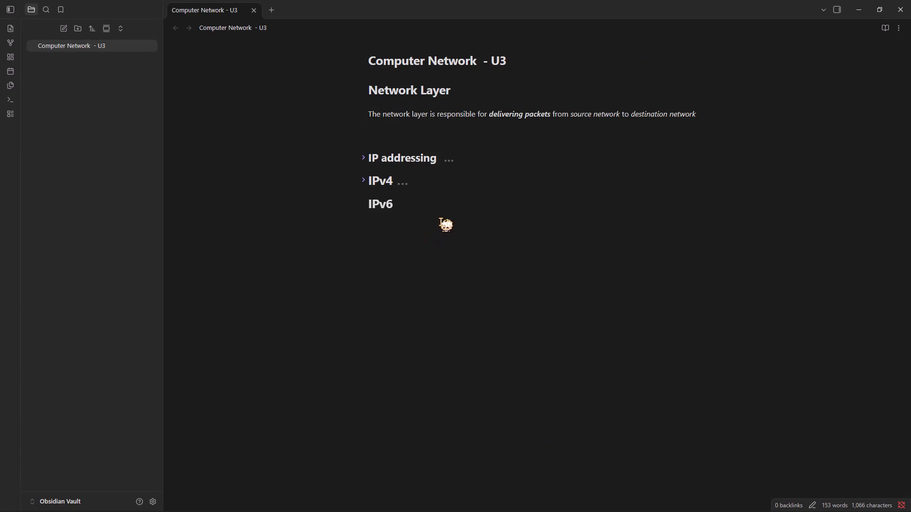
Copy the definition "IPv6 is a 128-bit Internet Protocol addressing system." from the ChatGPT conversation into the Obsidian note, one blank line below the "IPv6" heading.
left_click(443, 219)
key("Return")
key("Return")
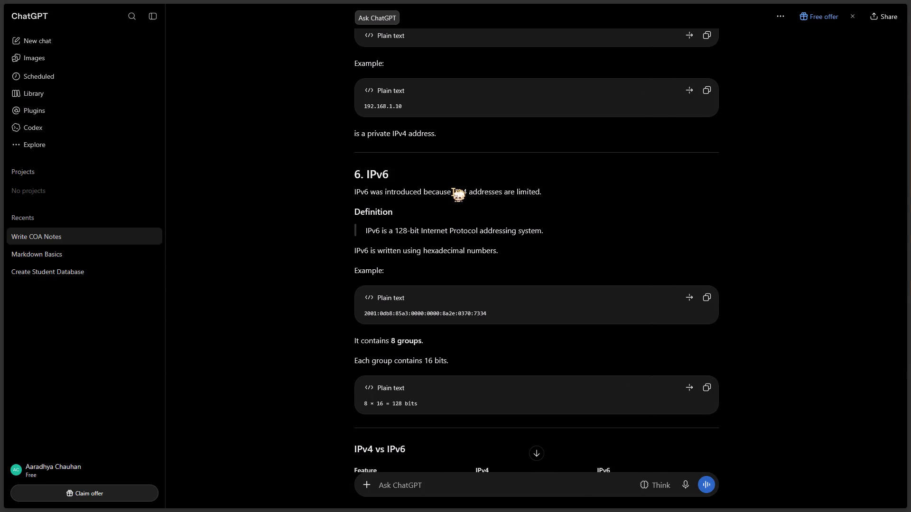
triple_click(455, 226)
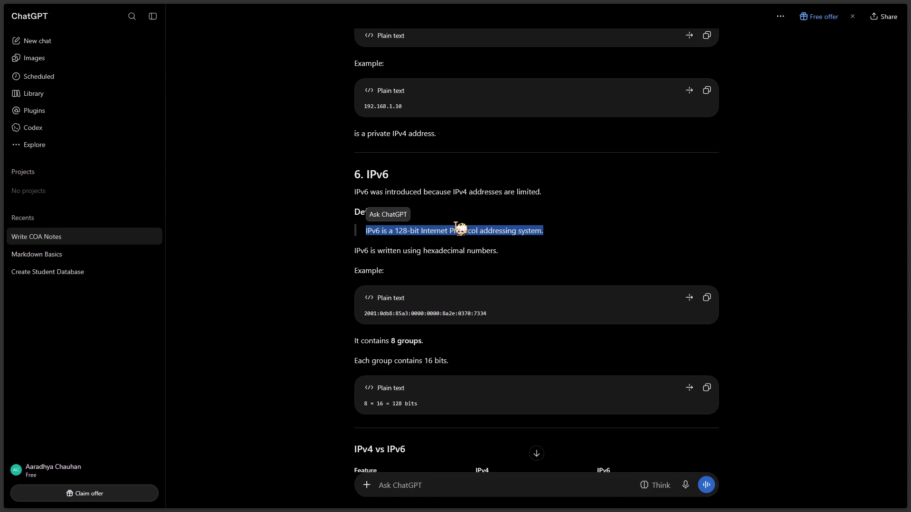
key("ctrl+c")
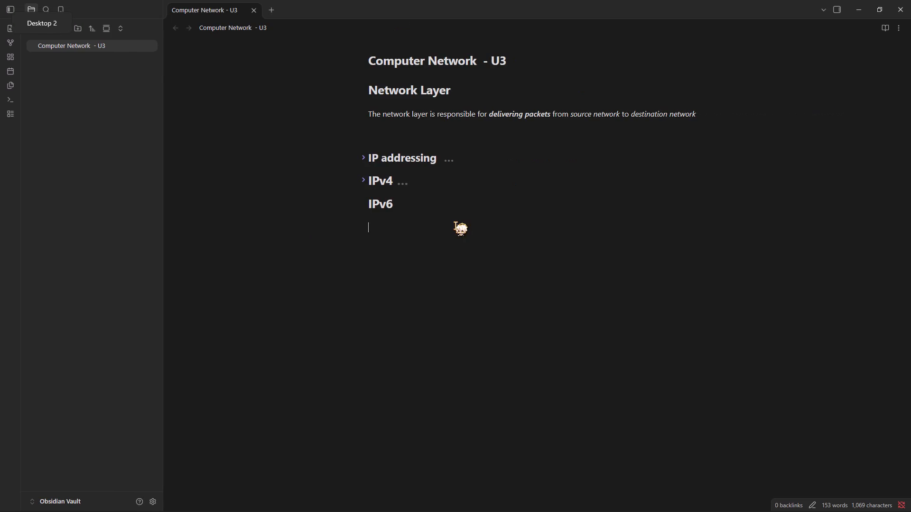
key("ctrl+v")
Make "128-bit Internet Protocol addressing system." bold italic (***) in the definition below the "IPv6" heading.
key("ctrl+Left")
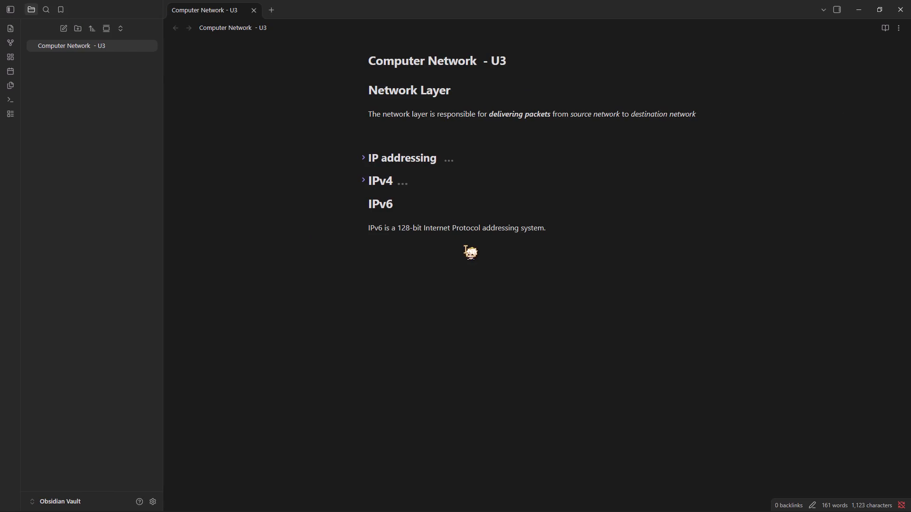
key("ctrl+Left")
key("ctrl+Left")
key("ctrl+Left")
key("ctrl+Left")
key("ctrl+Left")
key("ctrl+Left")
key("ctrl+Left")
key("ctrl+Left")
key("ctrl+Right")
key("ctrl+Right")
key("Left")
key("Left")
key("Left")
type("***")
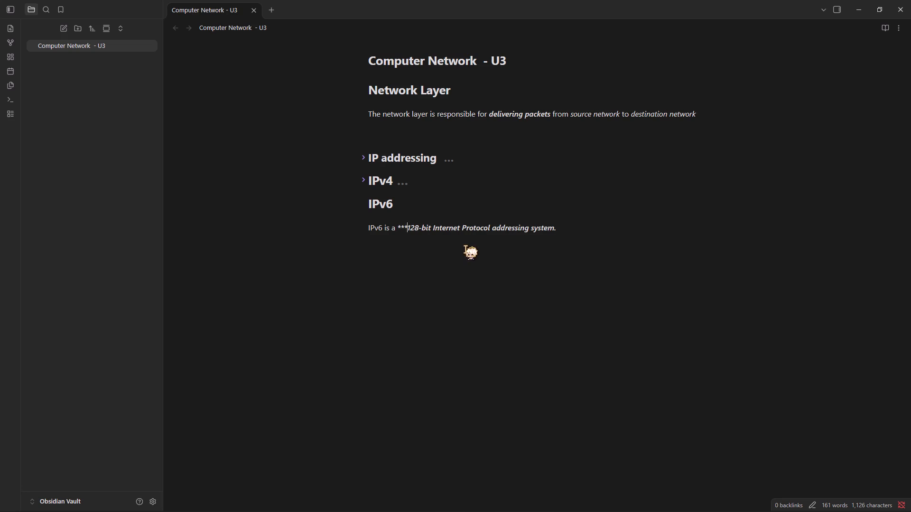
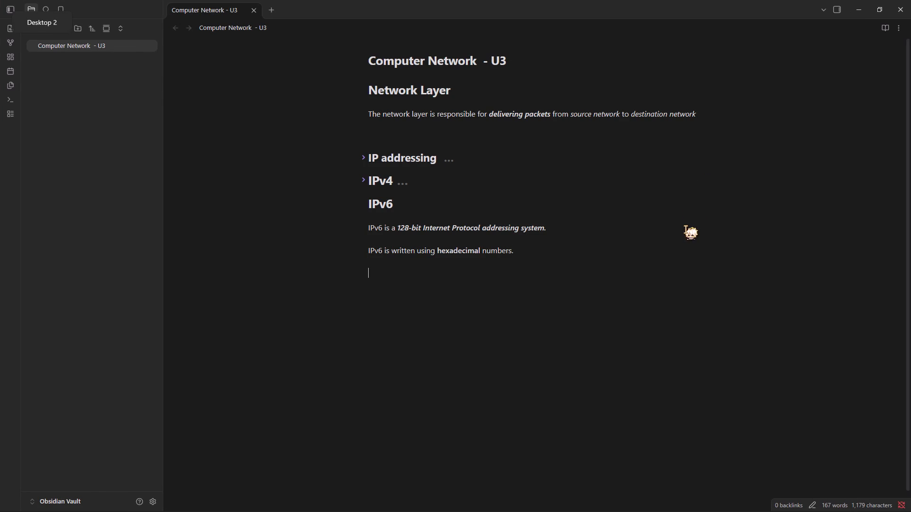
type("e.e")
key("BackSpace")
type("g.")
key("space")
key("ctrl+v")
Begin a new sentence with "it contains" one blank line below the example IPv6 address.
key("Return")
key("Return")
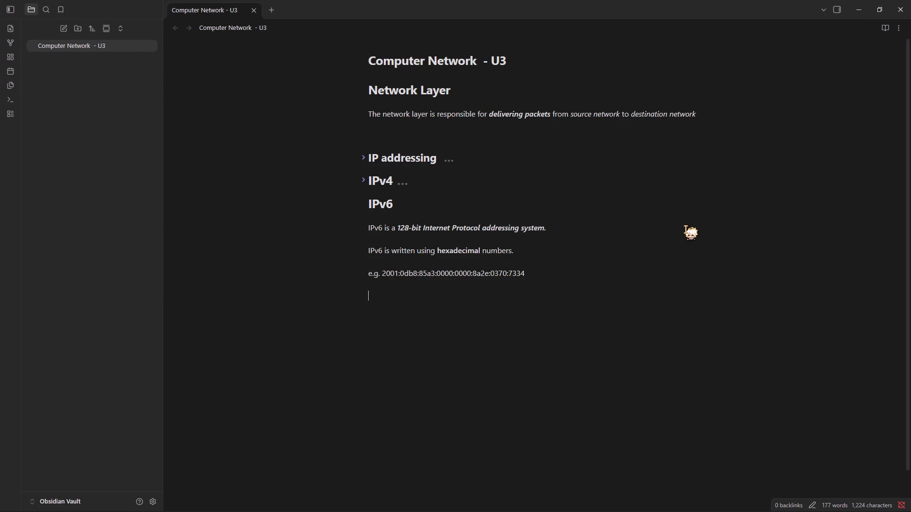
type("it co;n")
key("BackSpace")
key("BackSpace")
type("ntais")
key("space")
key("BackSpace")
key("BackSpace")
type("ns")
key("space")
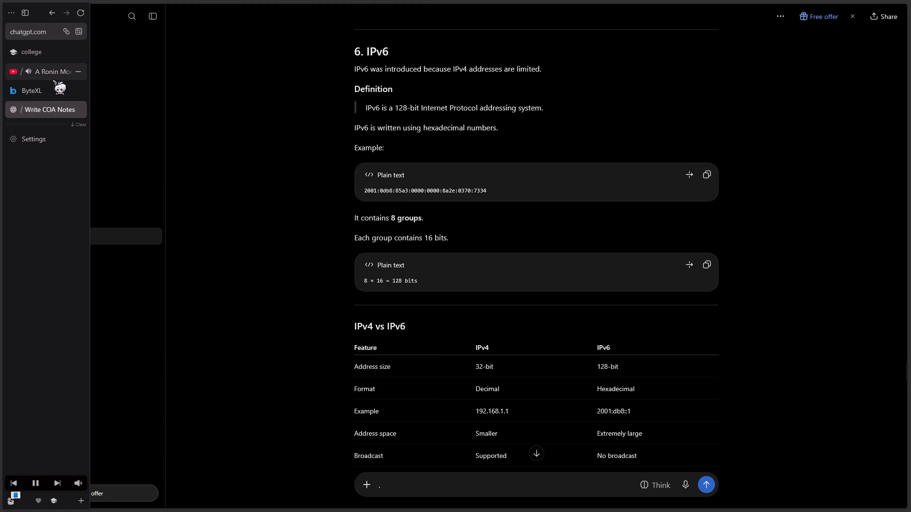
Switch to the YouTube music video in the browser and skip to the next video in the mix.
double_click(53, 80)
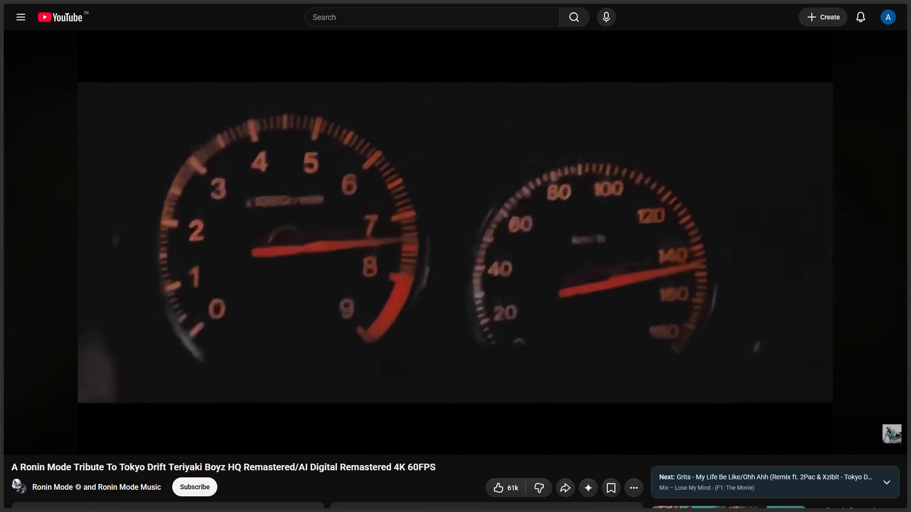
key("shift+n")
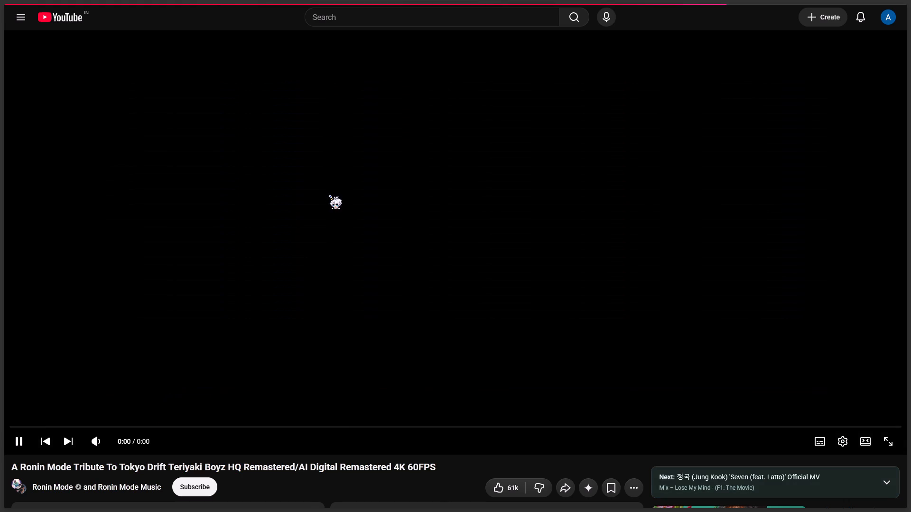
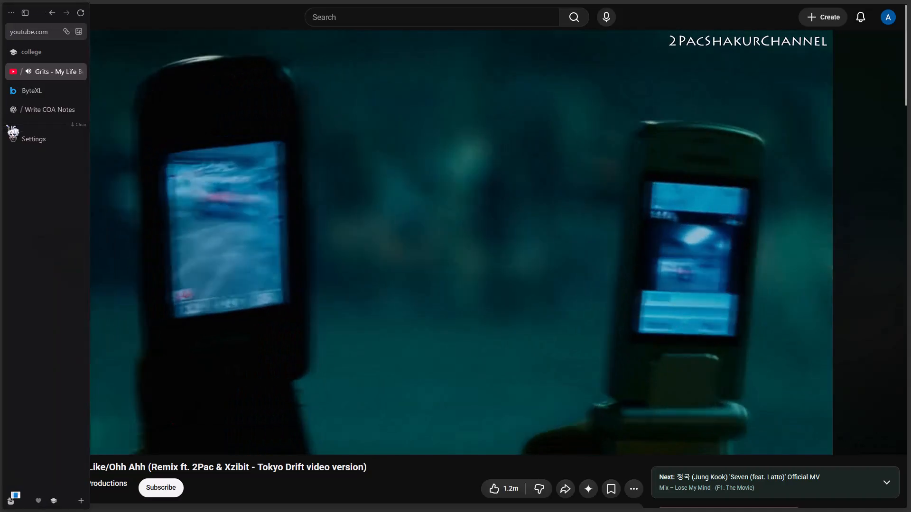
Return to ChatGPT and the Obsidian note, and continue the "it contains" line with "8 groups" in bold.
left_click(56, 111)
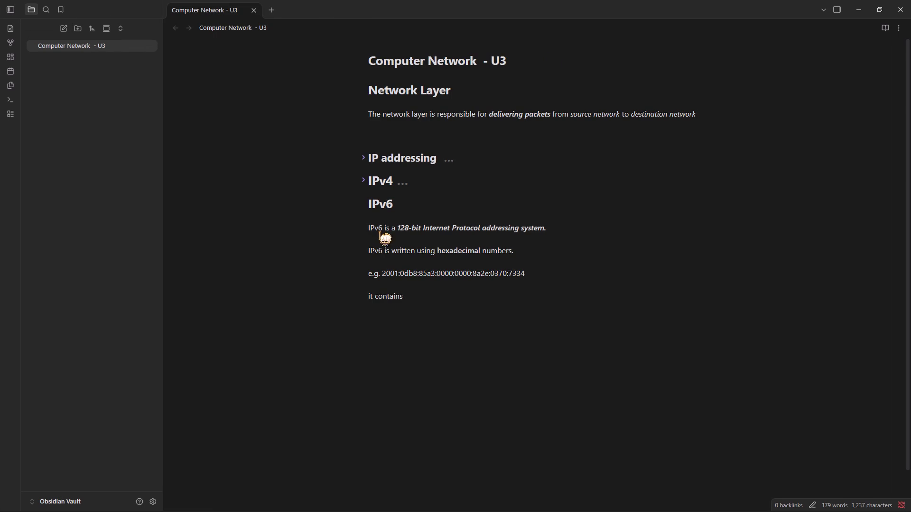
type("**")
type("grop")
key("BackSpace")
type("ups")
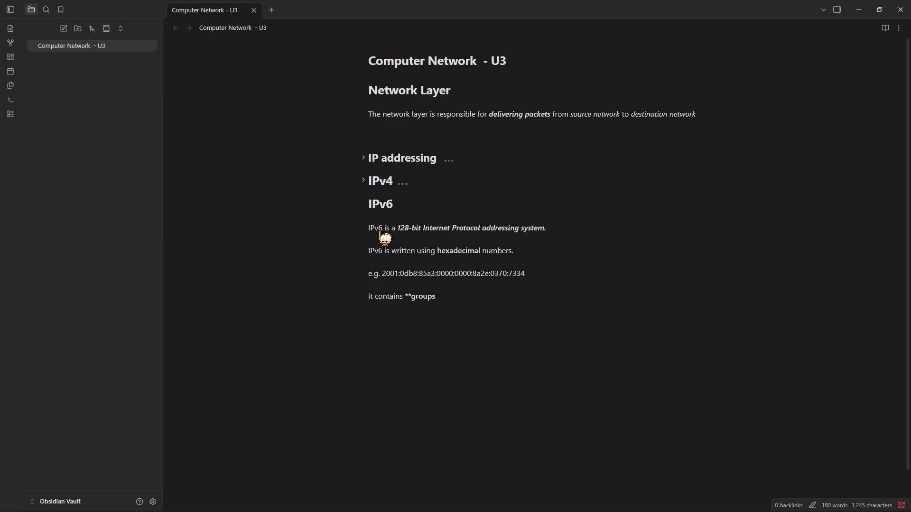
key("shift+asterisk")
key("shift+asterisk")
key("space")
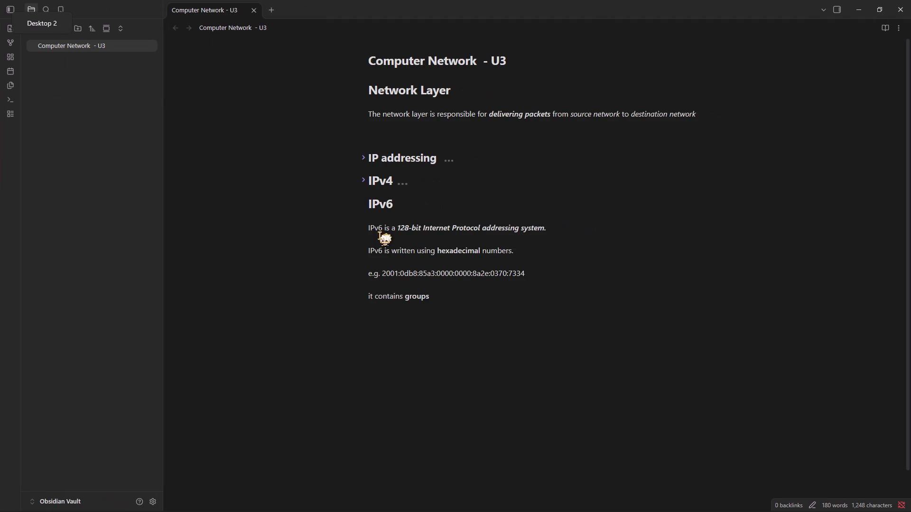
key("ctrl+Left")
key("Left")
key("ctrl+Left")
key("ctrl+Left")
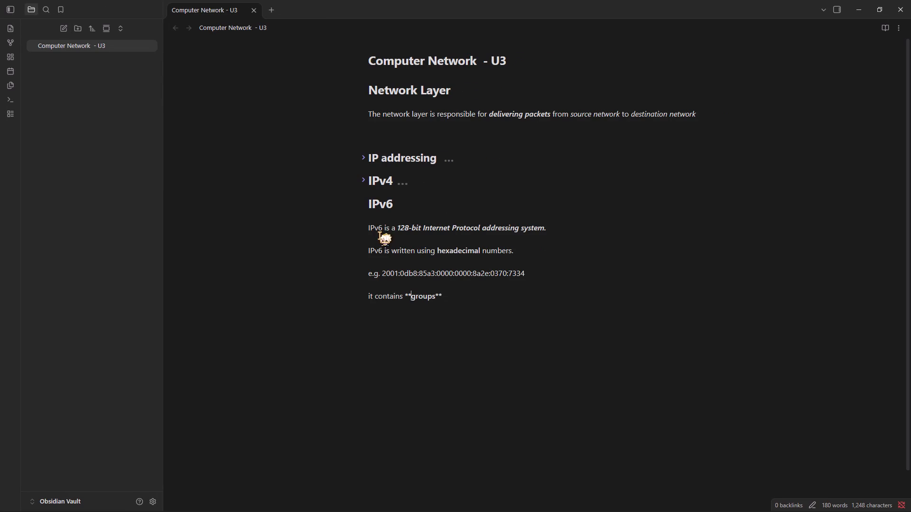
type("8")
key("space")
key("Down")
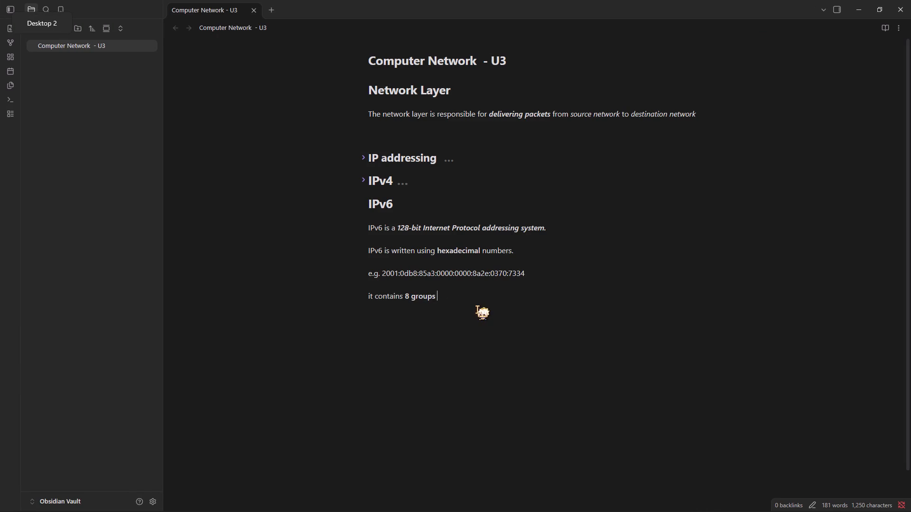
Extend the line with "and each group contains 16 bits", making "16 bits" bold.
type("and")
key("space")
key("d")
key("BackSpace")
type("each")
key("BackSpace")
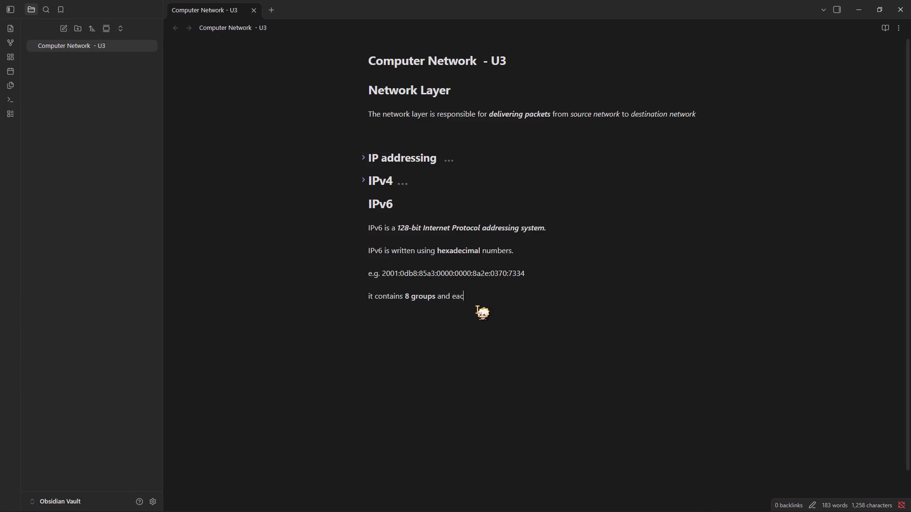
type("ch")
key("BackSpace")
key("BackSpace")
type("h f")
key("BackSpace")
type("gr")
type("outp")
key("BackSpace")
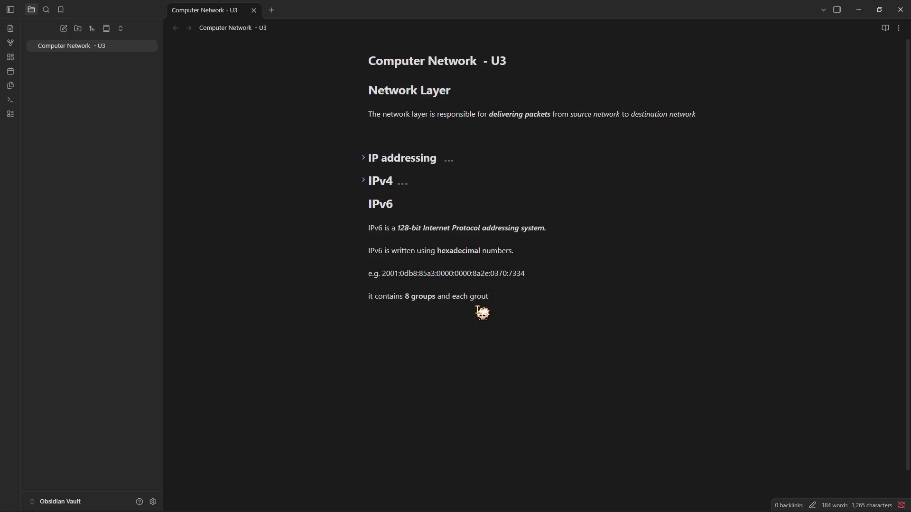
key("BackSpace")
type("p contains")
key("space")
key("shift+asterisk")
key("Right")
type("16 bits")
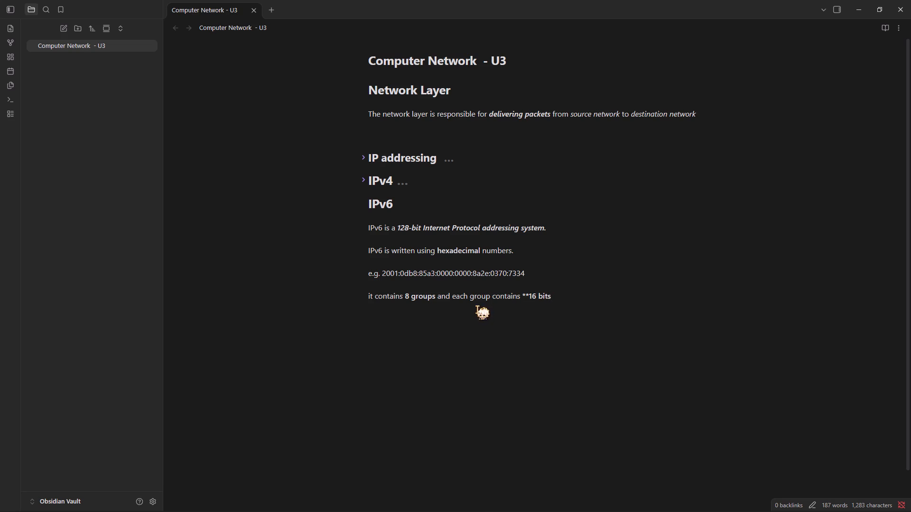
type("**")
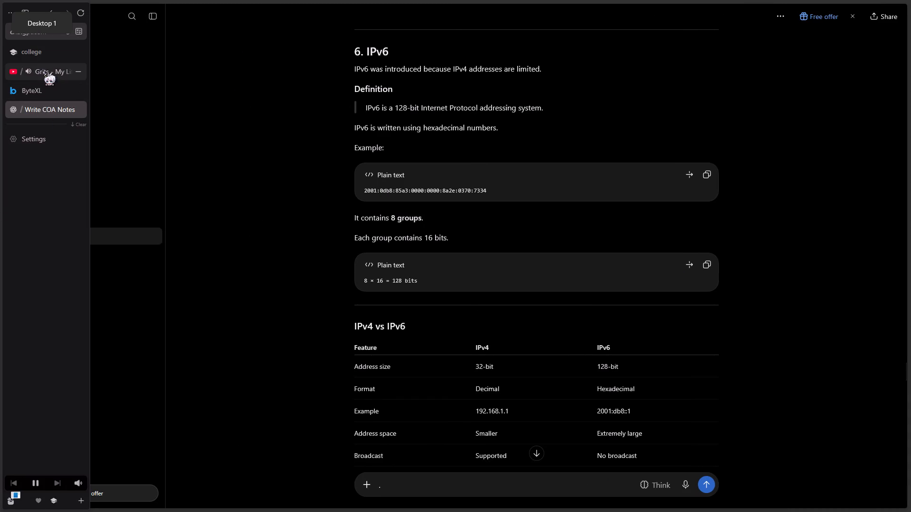
Switch to the YouTube music video in the browser and check it.
left_click(42, 71)
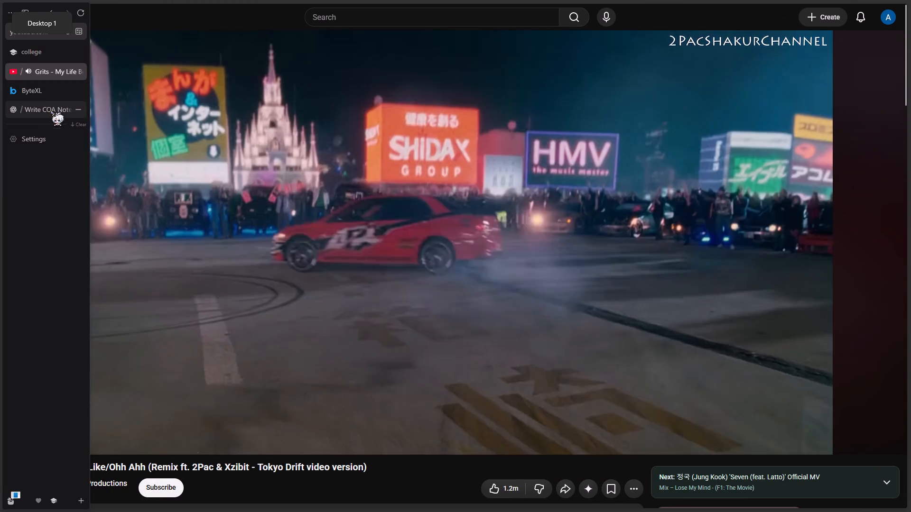
Copy "8 × 16 = 128 bits" from the ChatGPT conversation onto a new line directly below the groups sentence in the Obsidian note.
left_click(49, 116)
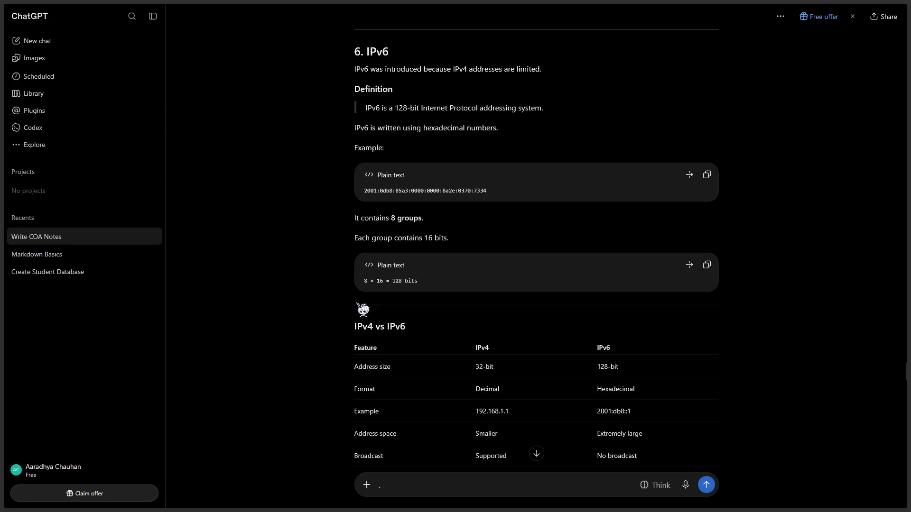
scroll(356, 302, "down", 1)
left_click(702, 162)
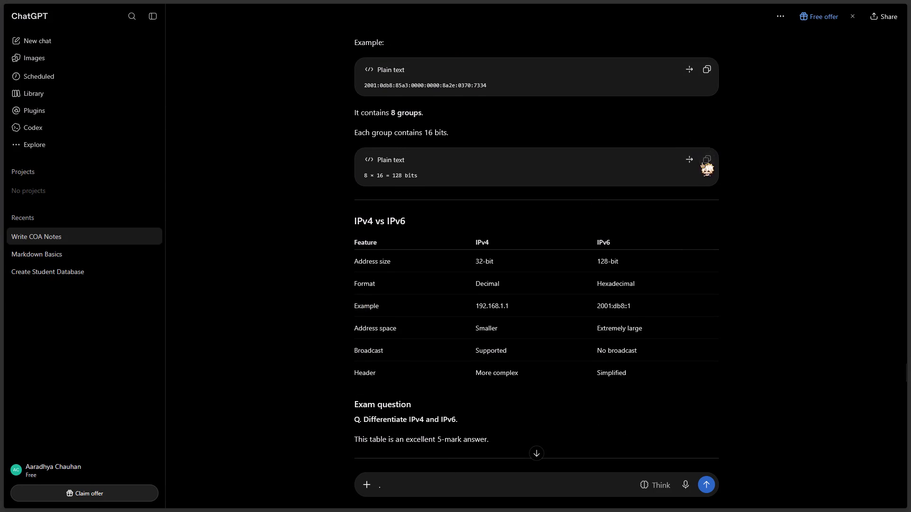
key("space")
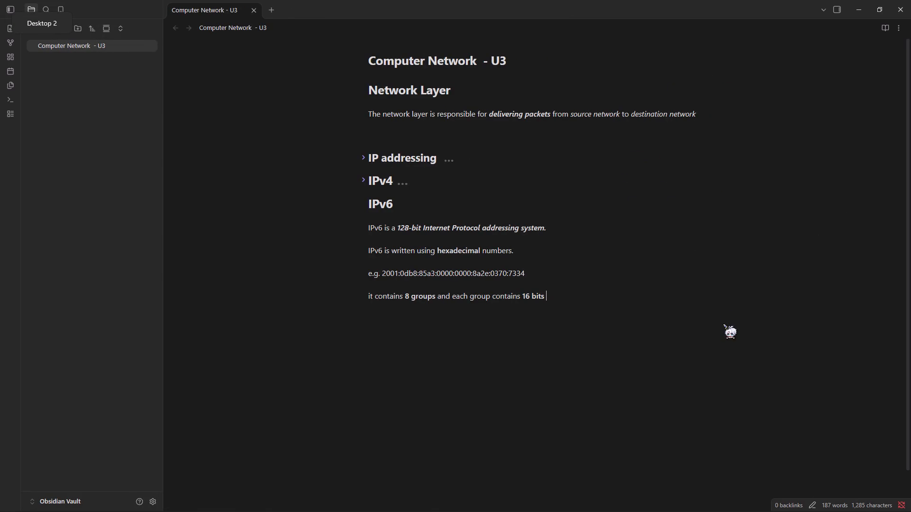
key("Return")
key("ctrl+v")
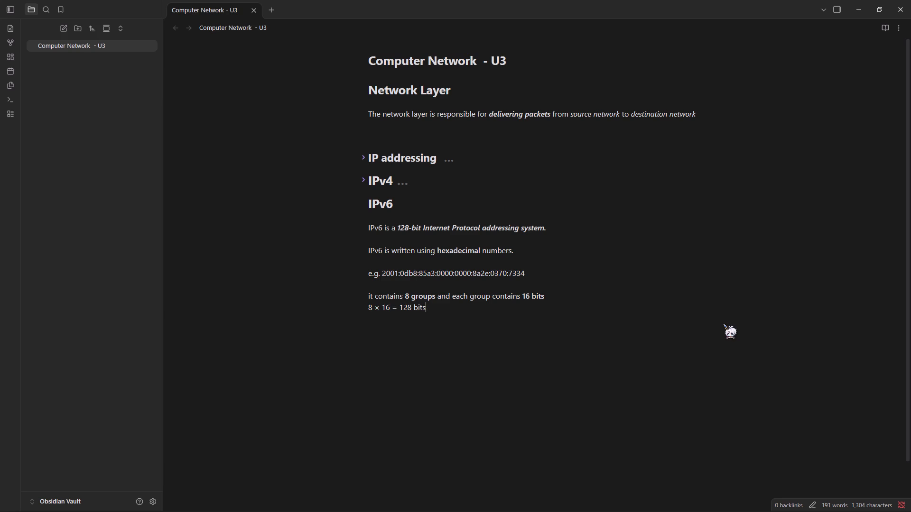
Italicize the whole "8 × 16 = 128 bits" line.
key("Left")
key("Left")
key("Left")
key("Left")
key("Left")
key("Left")
key("Left")
key("Left")
key("Right")
key("Right")
key("Right")
key("Right")
key("Right")
key("Right")
key("Right")
key("Right")
key("shift+asterisk")
key("Left")
key("ctrl+Left")
key("ctrl+Left")
key("ctrl+Left")
key("ctrl+Left")
key("ctrl+Left")
key("ctrl+Left")
key("shift+asterisk")
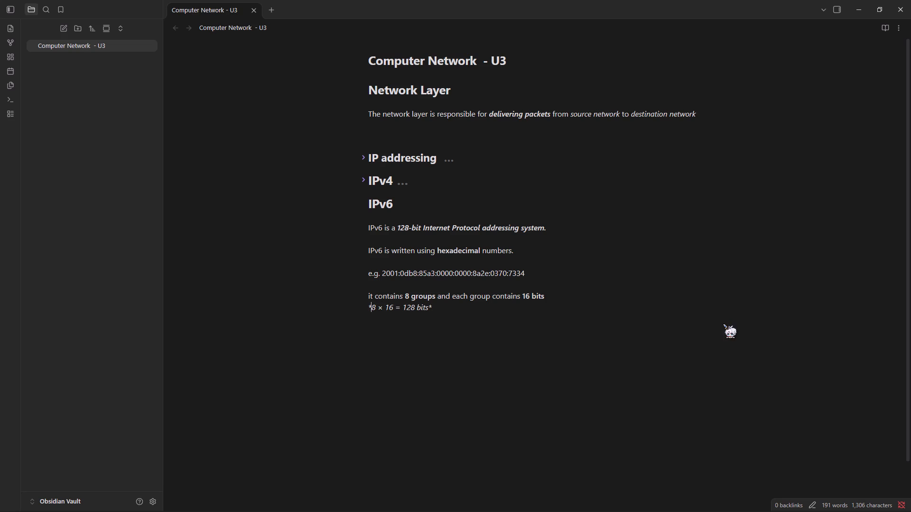
key("Down")
key("space")
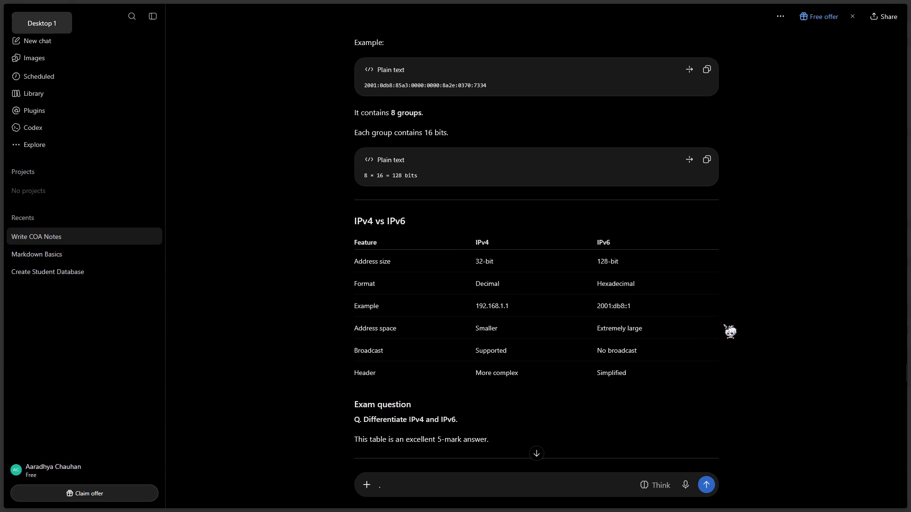
Expand the IPv6 section in the Obsidian note and add blank lines below the "8 × 16 = 128 bits" line.
scroll(723, 321, "down", 1)
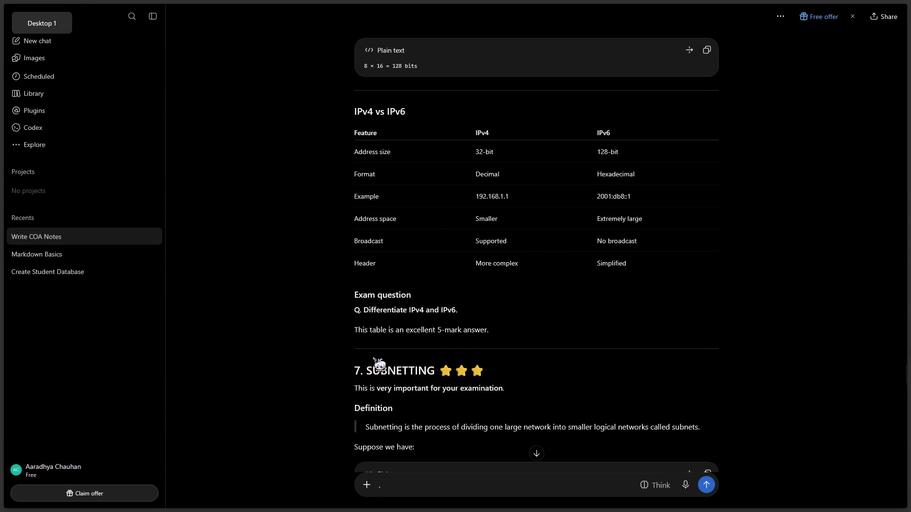
scroll(513, 244, "down", 1)
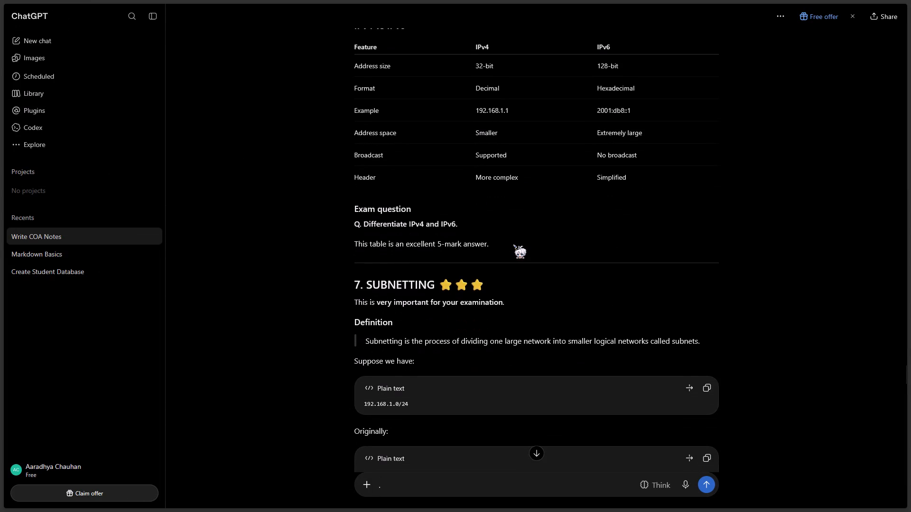
scroll(513, 244, "up", 2)
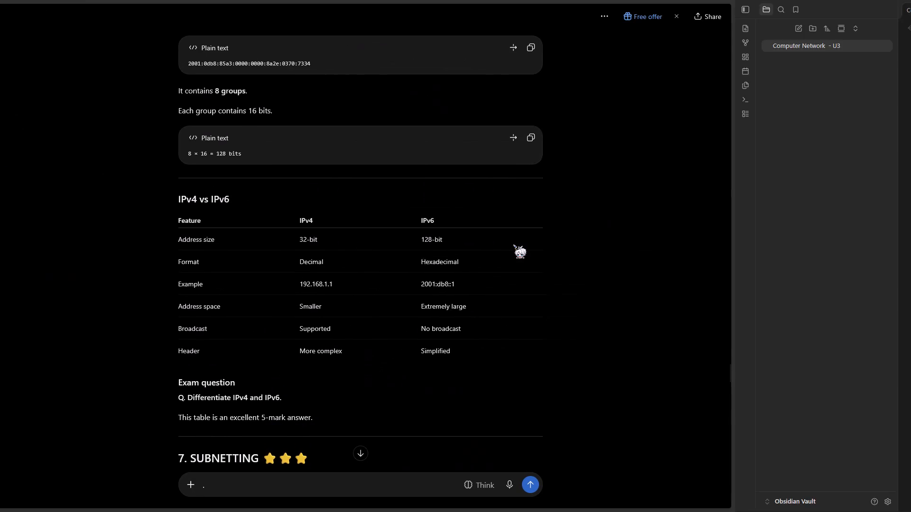
left_click(363, 208)
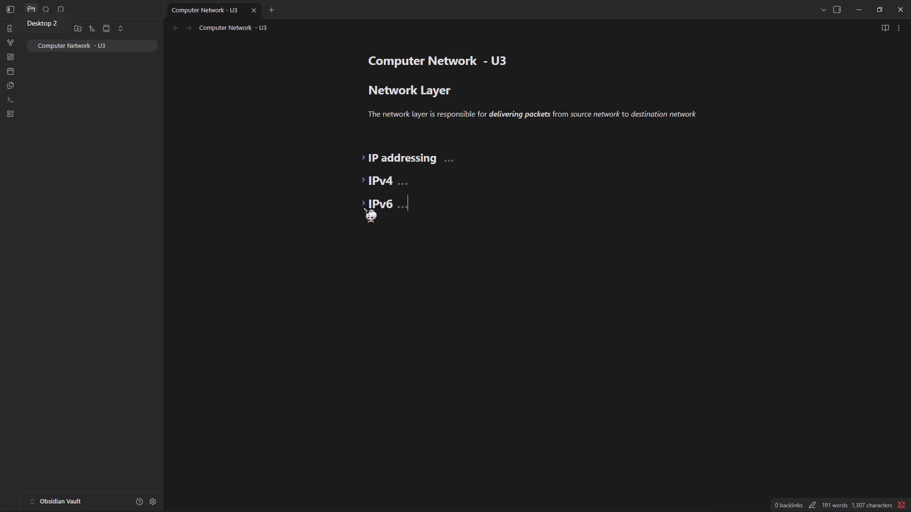
key("Return")
key("Return")
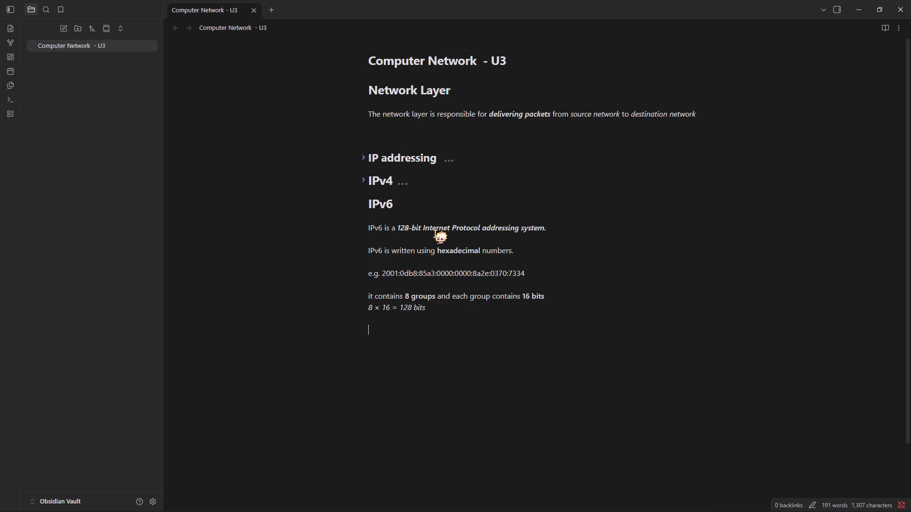
left_click(363, 203)
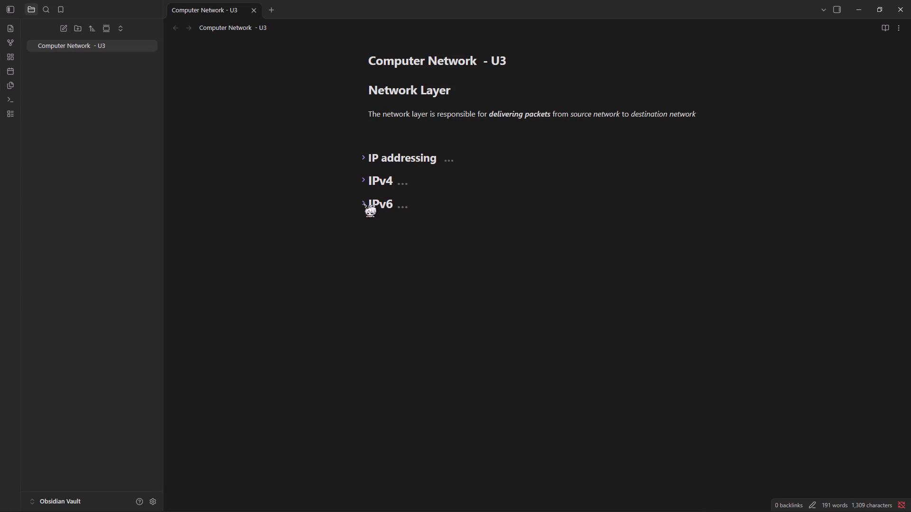
left_click(396, 259)
left_click(361, 204)
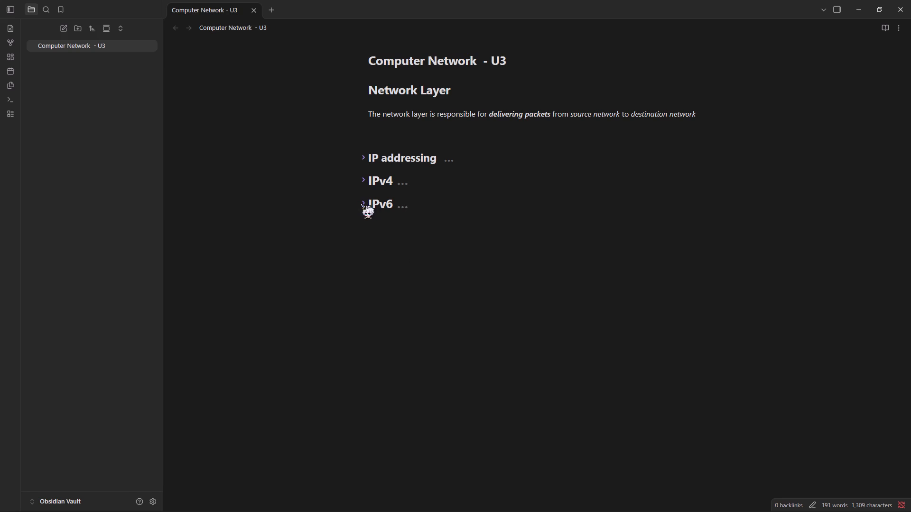
left_click(363, 203)
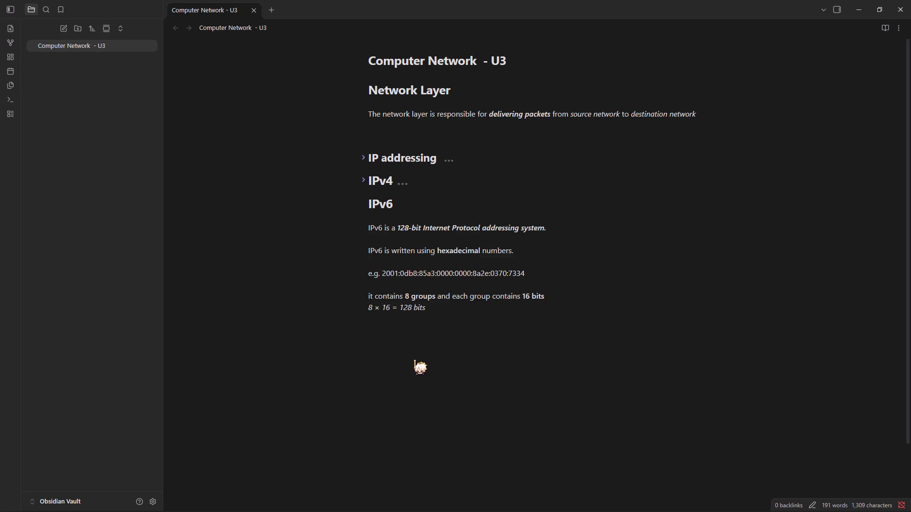
left_click(465, 330)
key("Return")
key("Return")
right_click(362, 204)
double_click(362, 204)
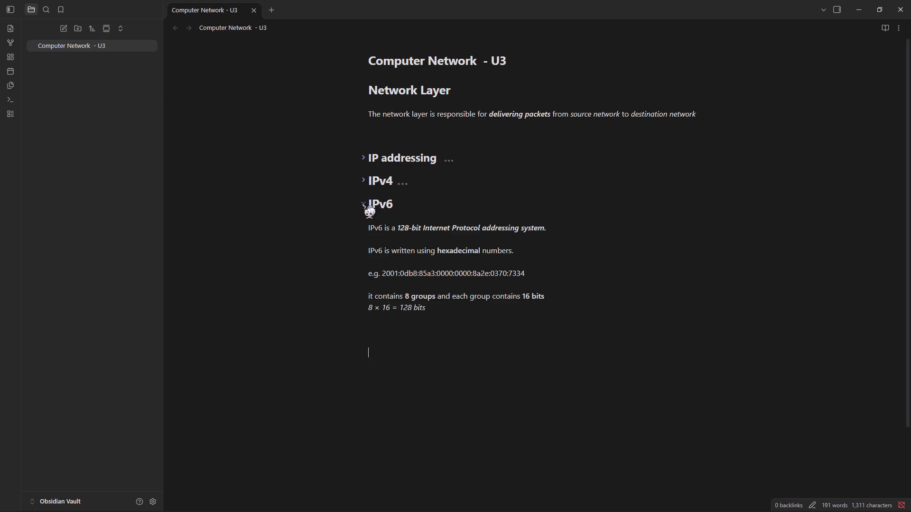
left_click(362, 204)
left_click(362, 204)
Add a top-level heading "IPv4 vs IPv6" at the end of the note, below the IPv6 content.
key("shift+numbersign")
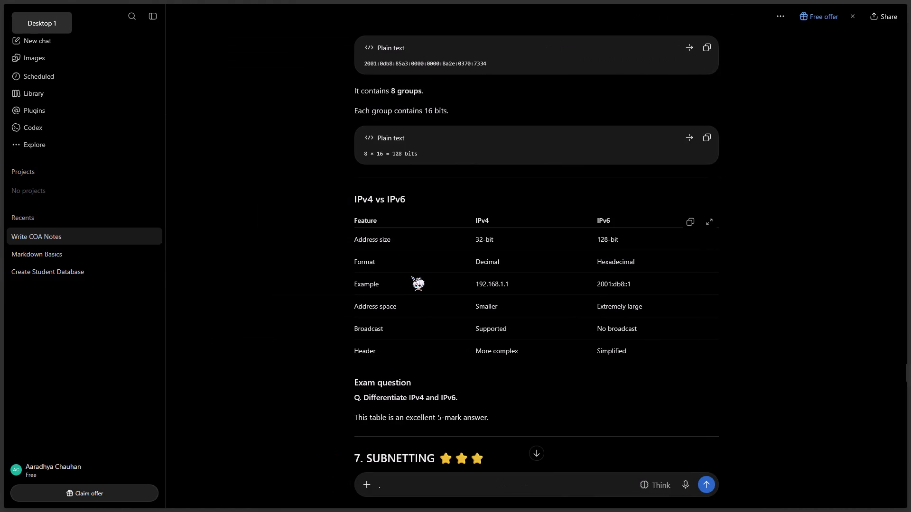
key("space")
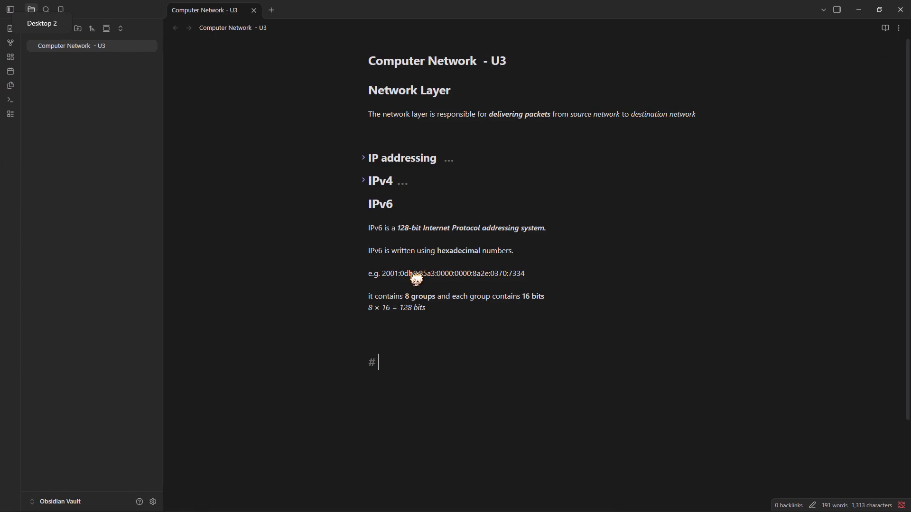
type("IPv4 v")
key("space")
key("BackSpace")
type("s")
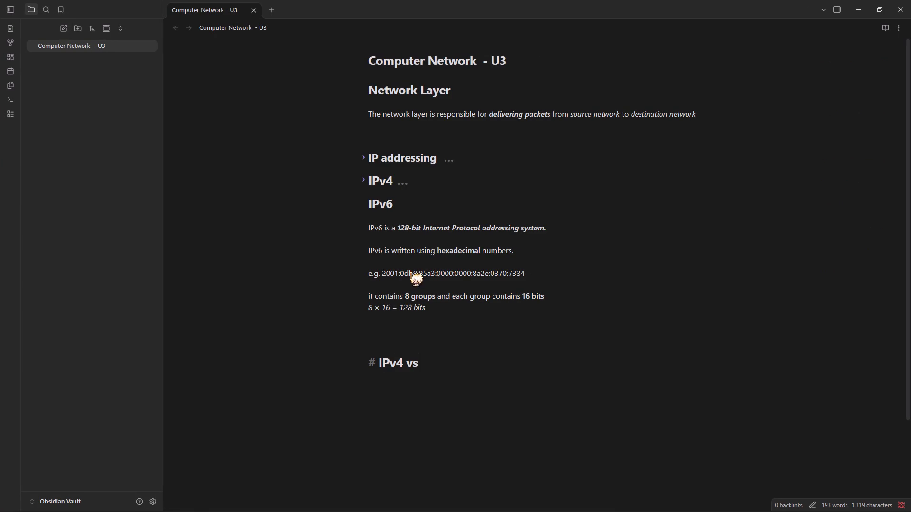
key("space")
type("IPv")
key("6")
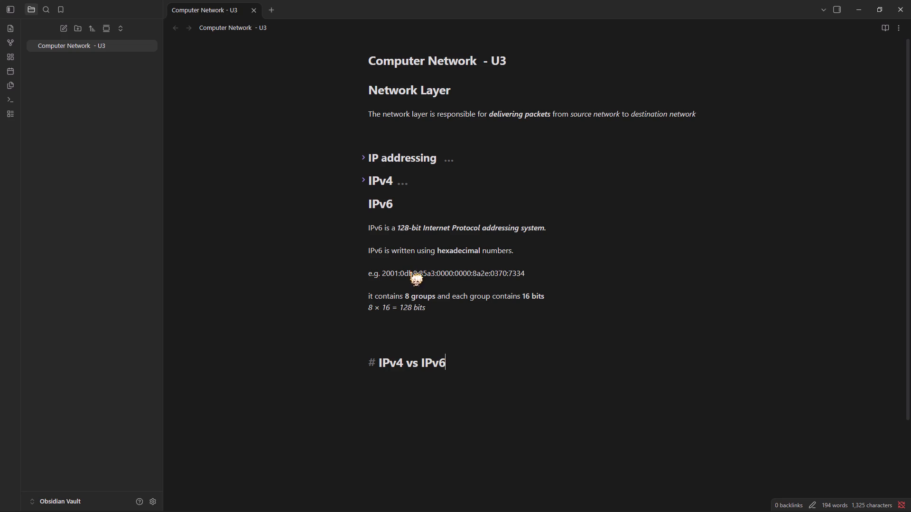
Collapse the IPv6 section of the note.
left_click(366, 206)
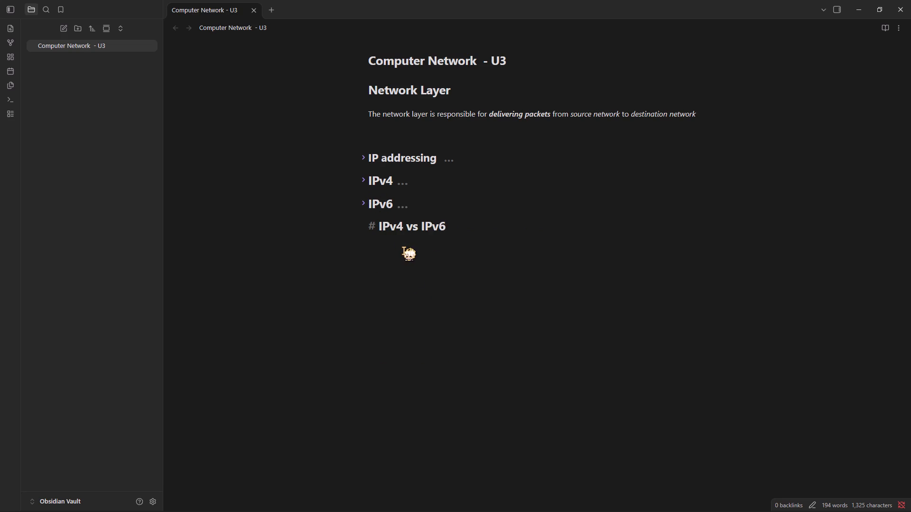
Copy the IPv4 vs IPv6 comparison table from the ChatGPT conversation and paste it below the new "IPv4 vs IPv6" heading in Obsidian.
key("Down")
key("Return")
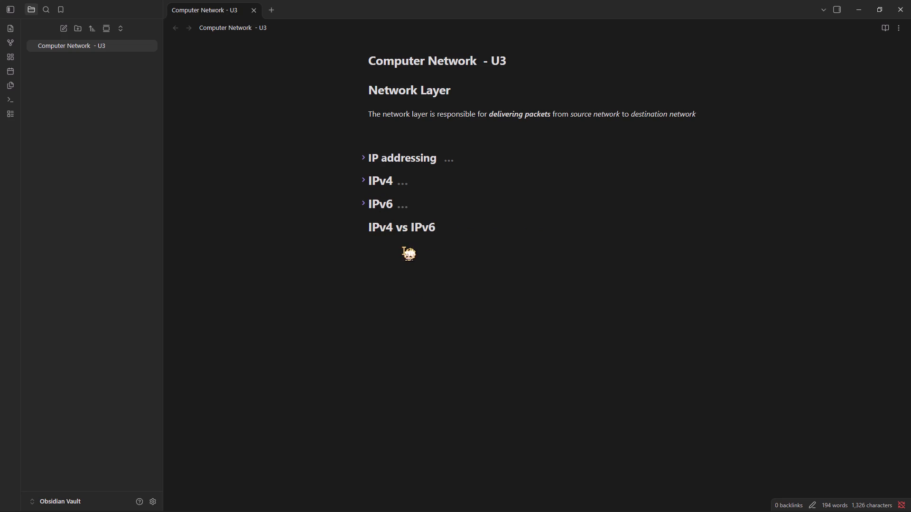
key("Return")
left_click_drag(352, 219, 485, 266)
left_click(737, 265)
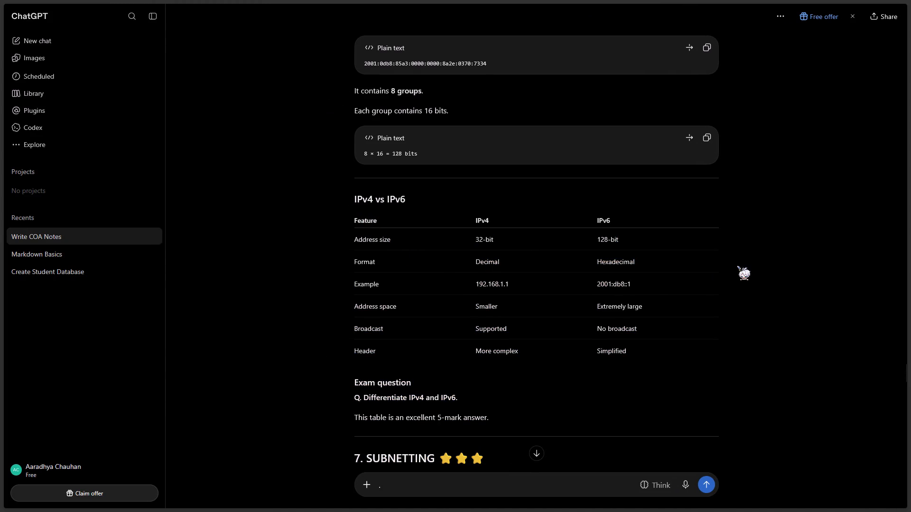
left_click(691, 219)
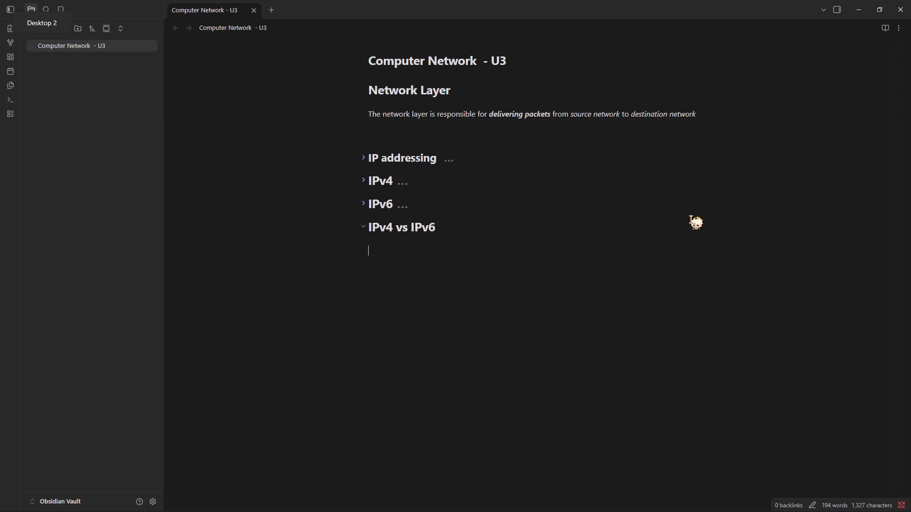
left_click(658, 297)
key("ctrl+v")
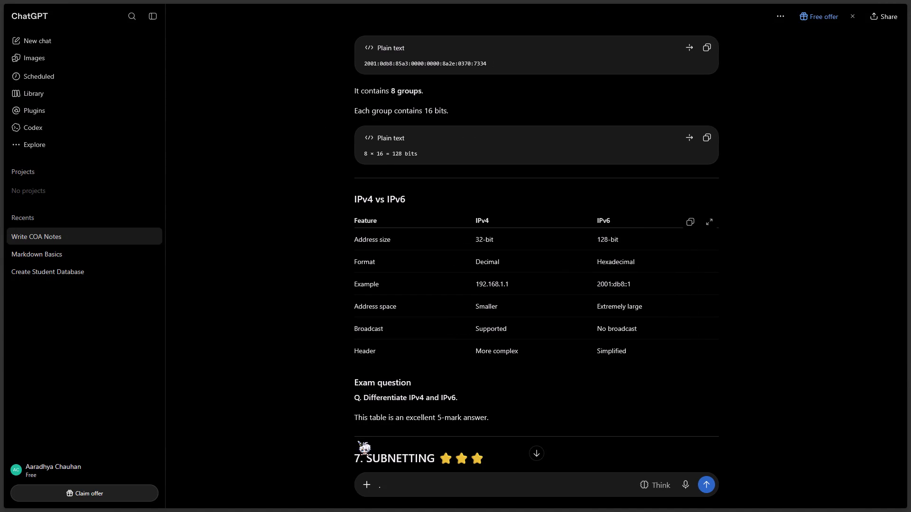
Switch to the YouTube music video in the browser.
scroll(357, 440, "down", 1)
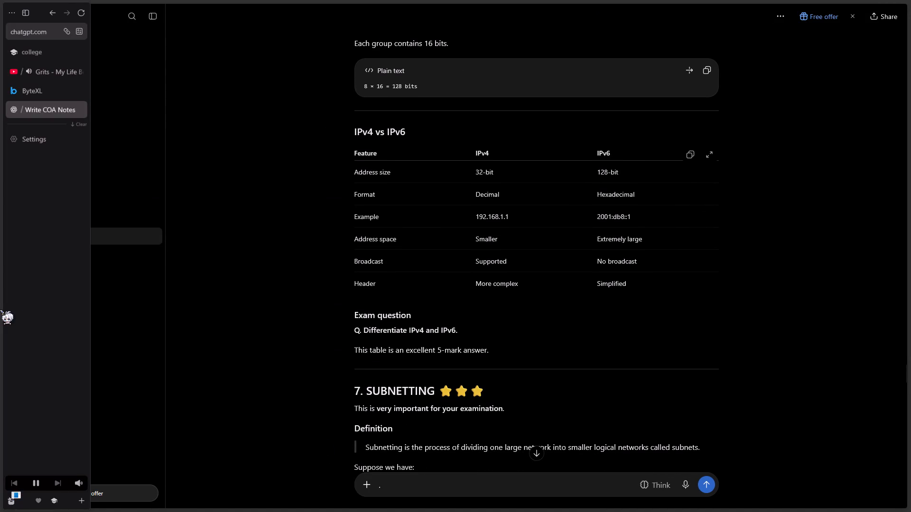
left_click(61, 68)
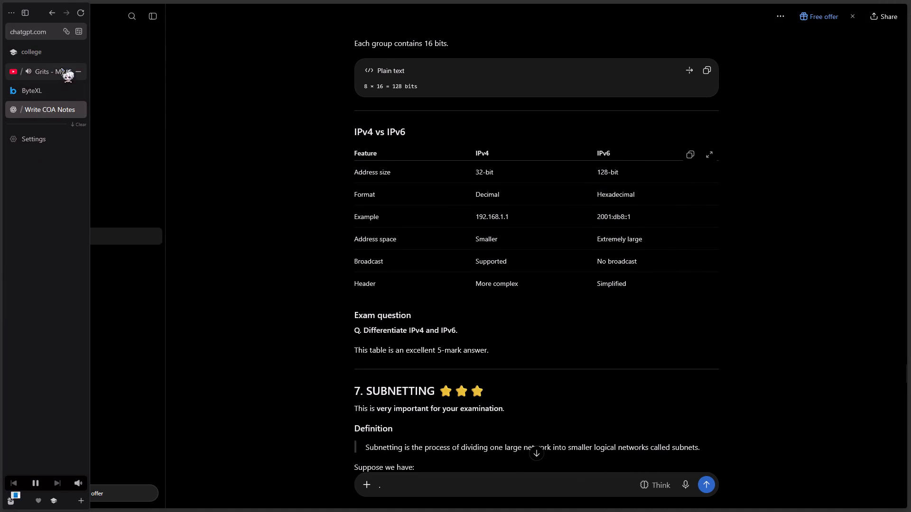
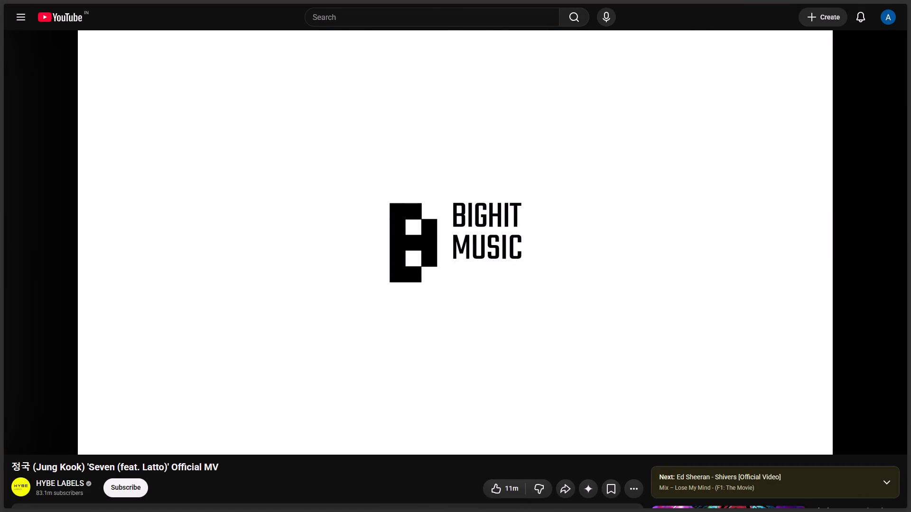
Skip forward four times in the Jung Kook "Seven" music video.
key("Right")
key("Right")
key("Right")
key("Right")
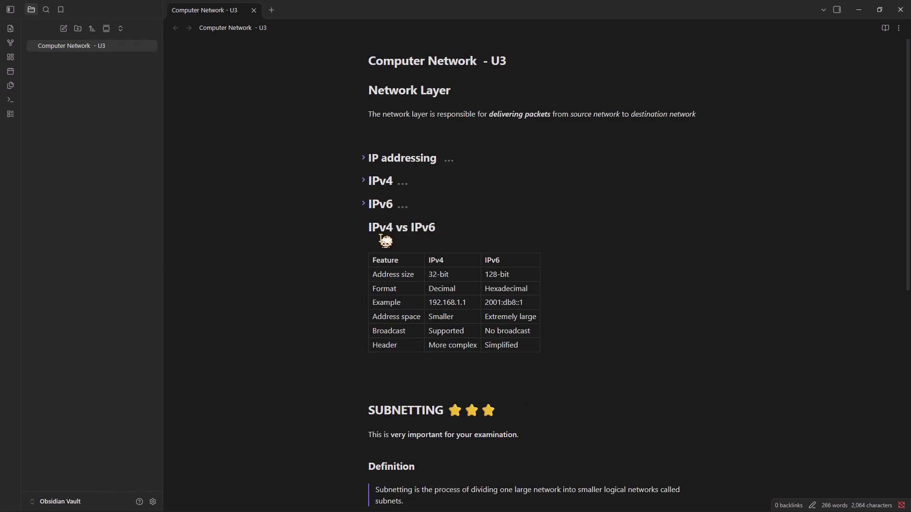
Collapse the "IPv4 vs IPv6" section of the note.
left_click(362, 226)
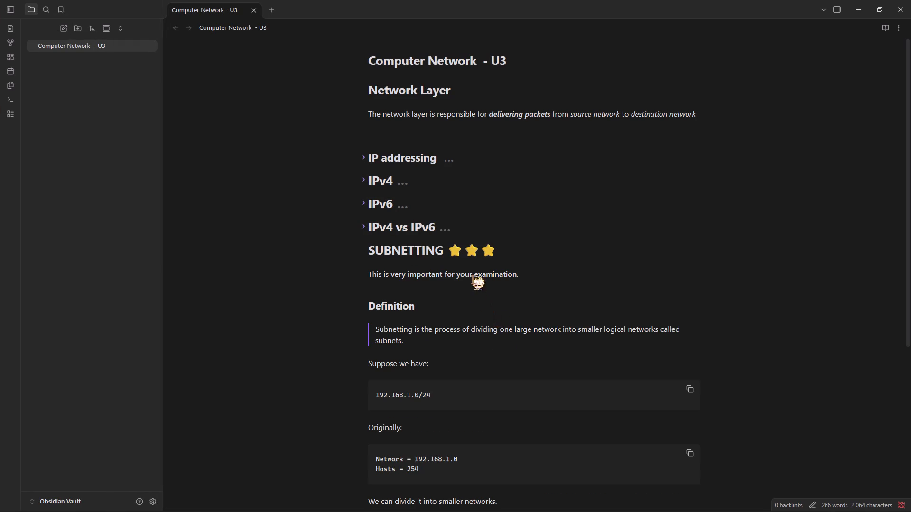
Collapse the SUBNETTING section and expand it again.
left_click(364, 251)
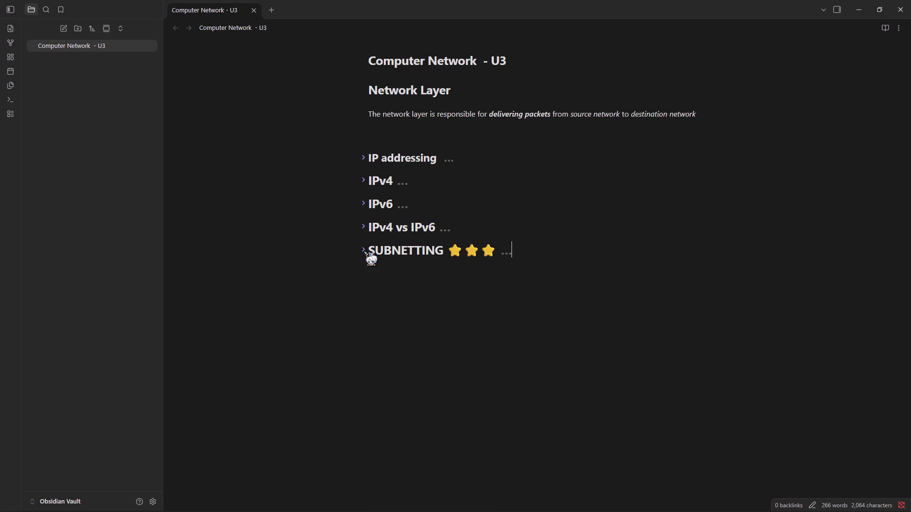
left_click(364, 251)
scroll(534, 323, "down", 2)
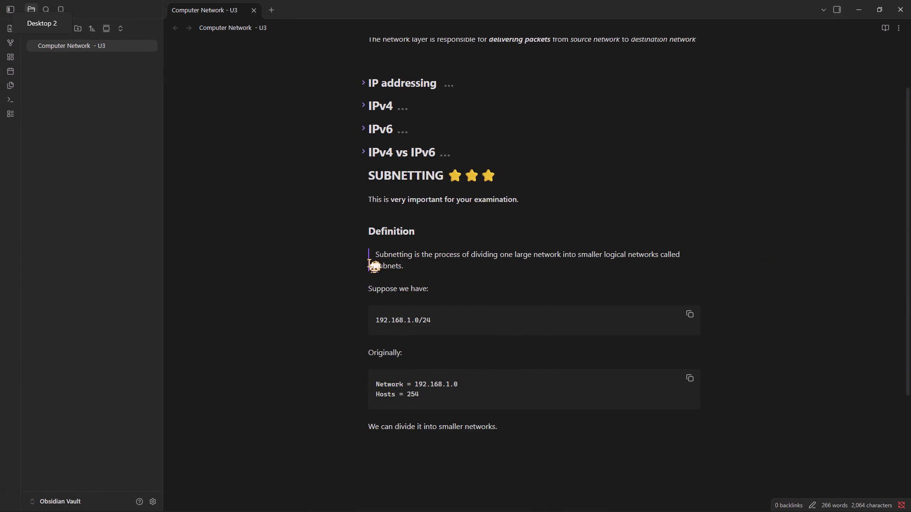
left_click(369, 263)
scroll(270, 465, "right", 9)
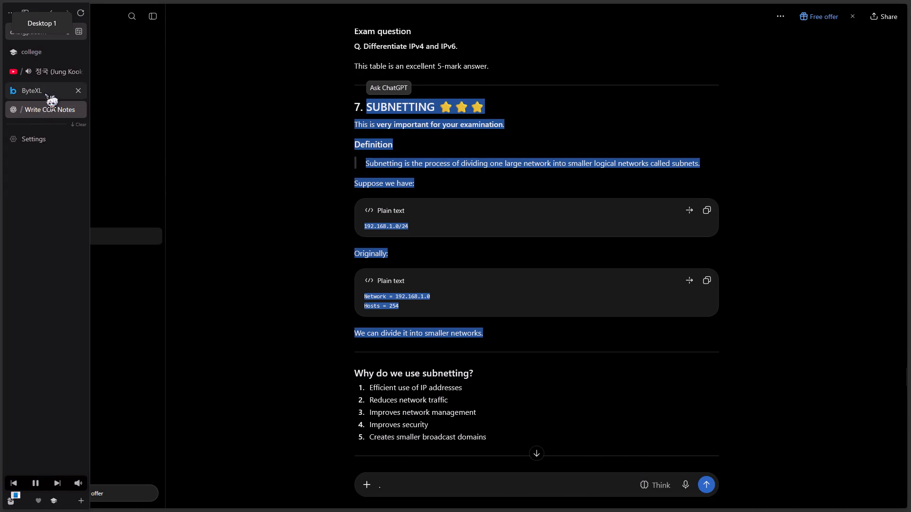
Switch to the YouTube music video in the browser and skip to the next video in the mix.
left_click(53, 76)
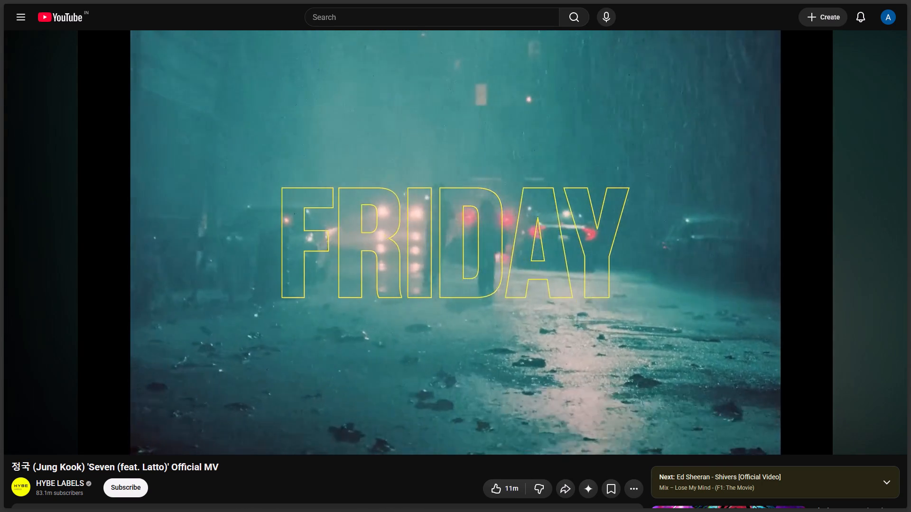
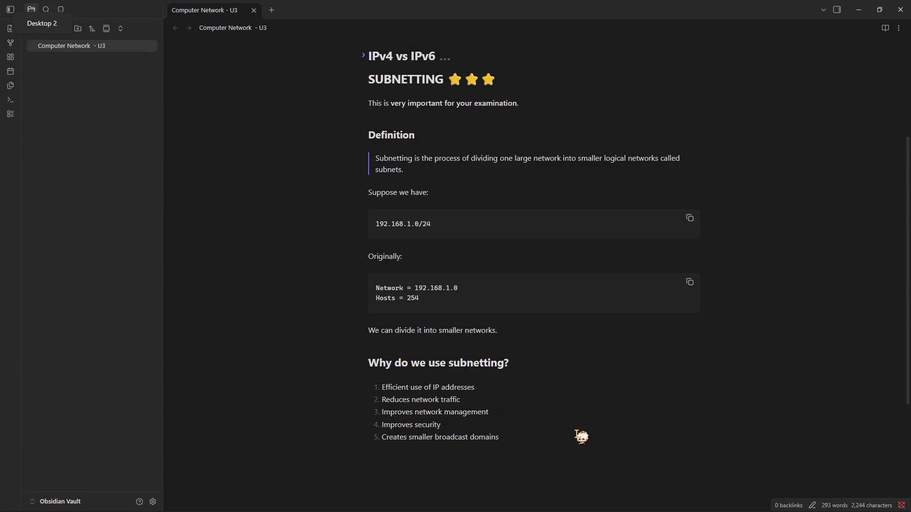
key("Return")
key("Return")
key("Return")
key("ctrl+v")
Change the Subnet Mask heading in the note to a level-two (##) heading.
scroll(576, 434, "down", 1)
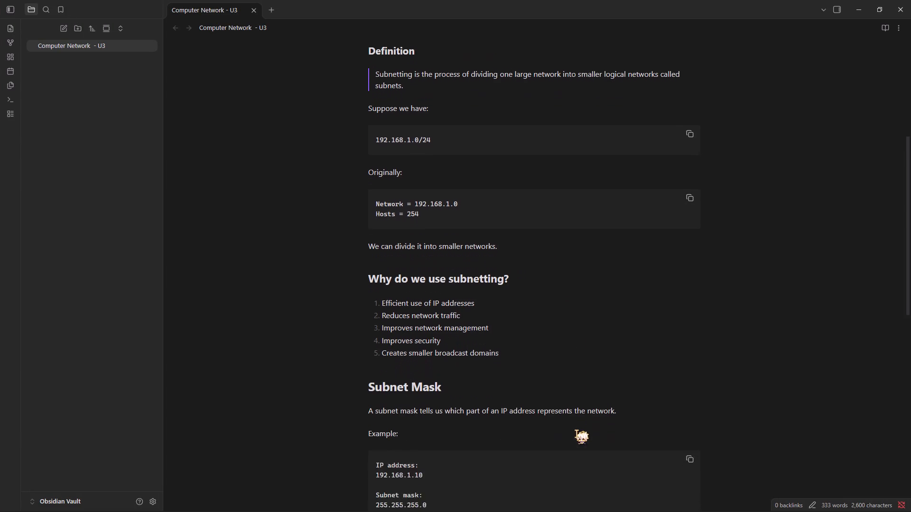
scroll(576, 434, "down", 2)
scroll(544, 368, "down", 1)
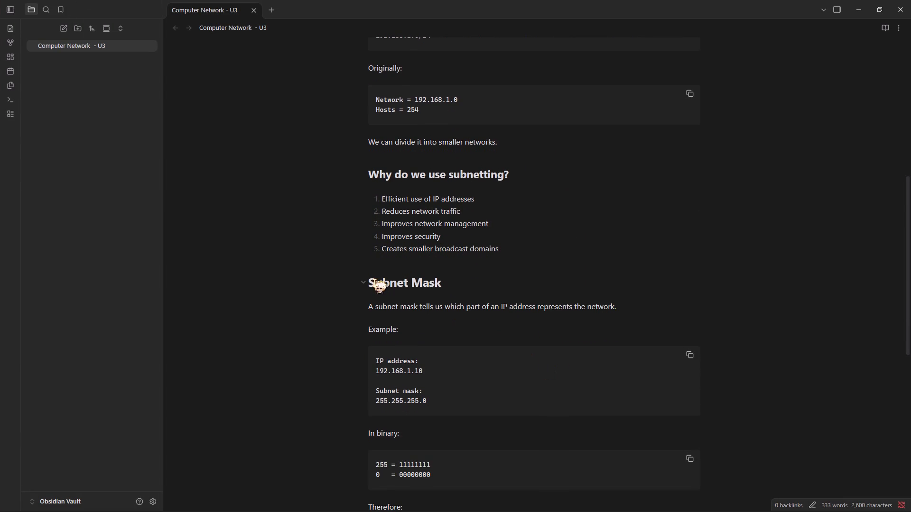
left_click(373, 282)
key("Left")
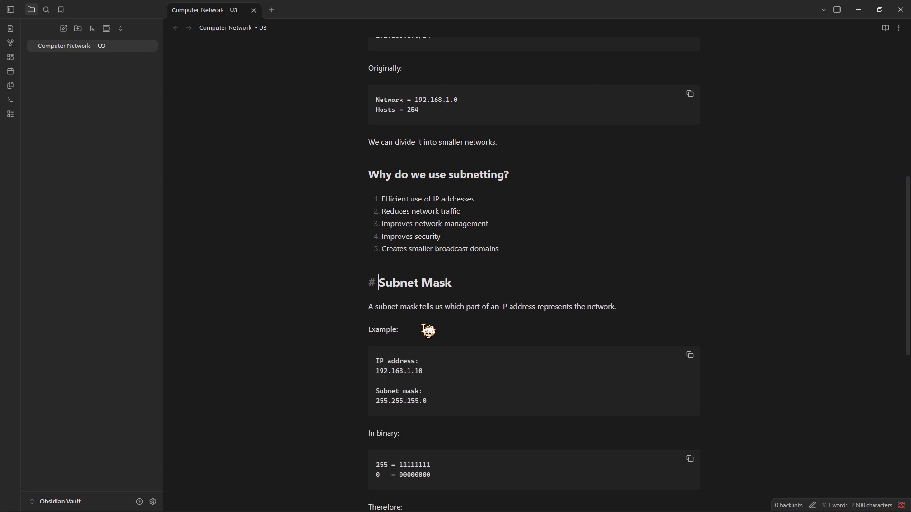
key("Left")
key("shift+numbersign")
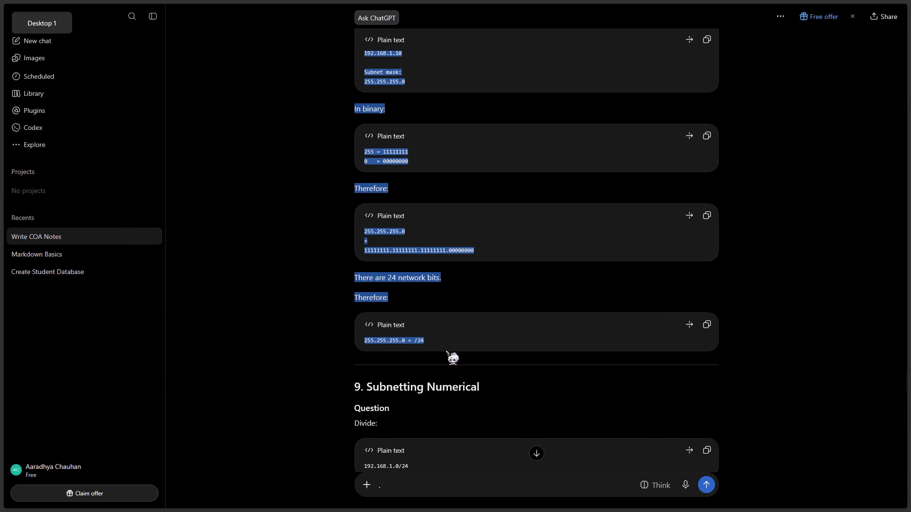
Switch to the YouTube music video in the browser and skip to the next video in the mix.
left_click(50, 69)
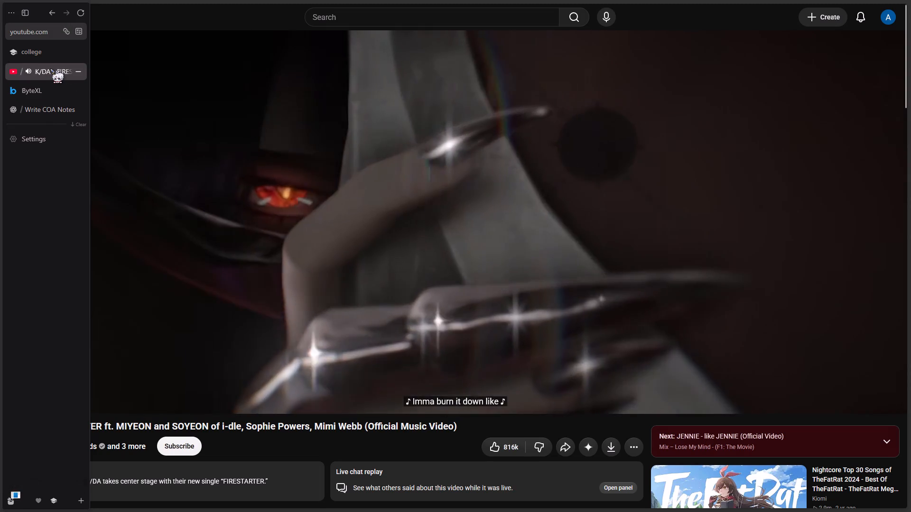
key("shift+n")
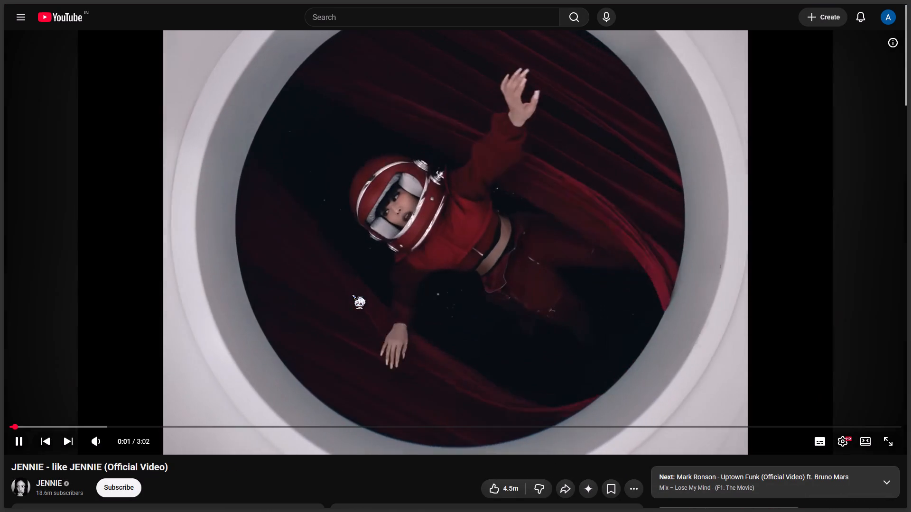
Skip ahead 30 seconds in the "like JENNIE" music video.
key("Right")
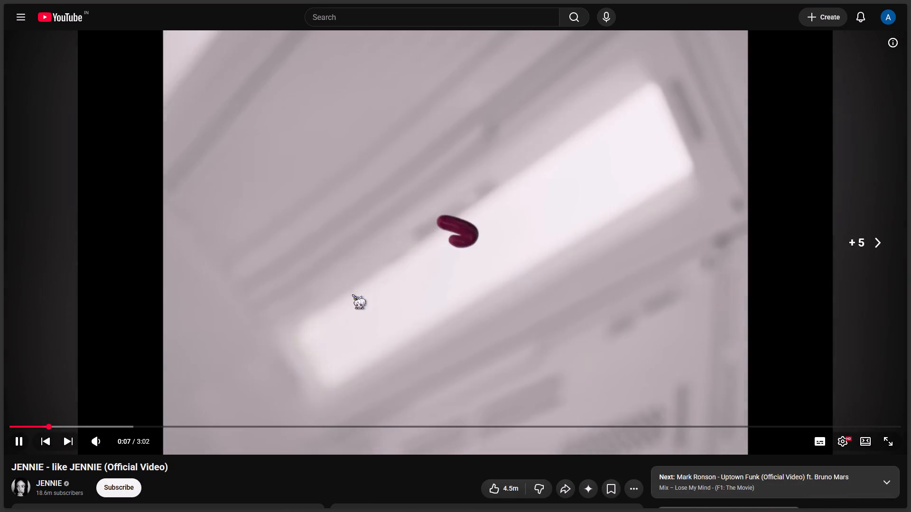
key("Right")
key("Right")
key("Right")
key("Right")
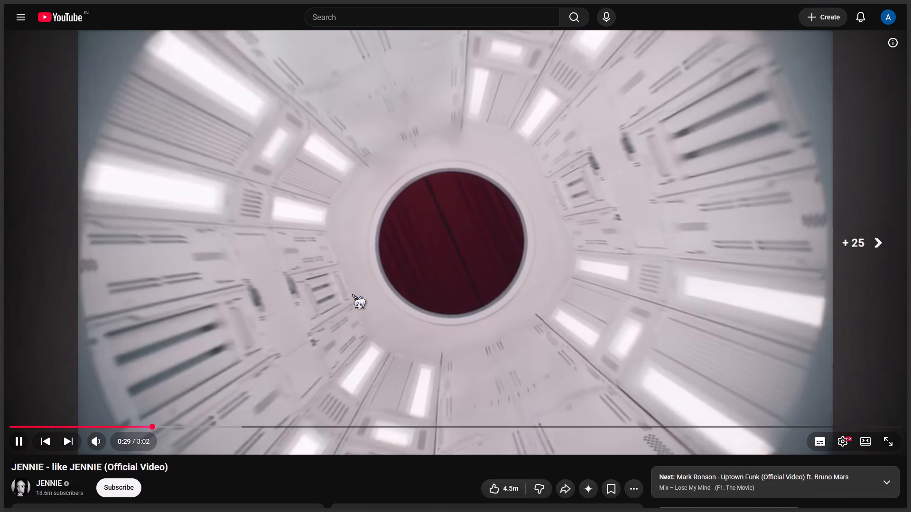
key("Right")
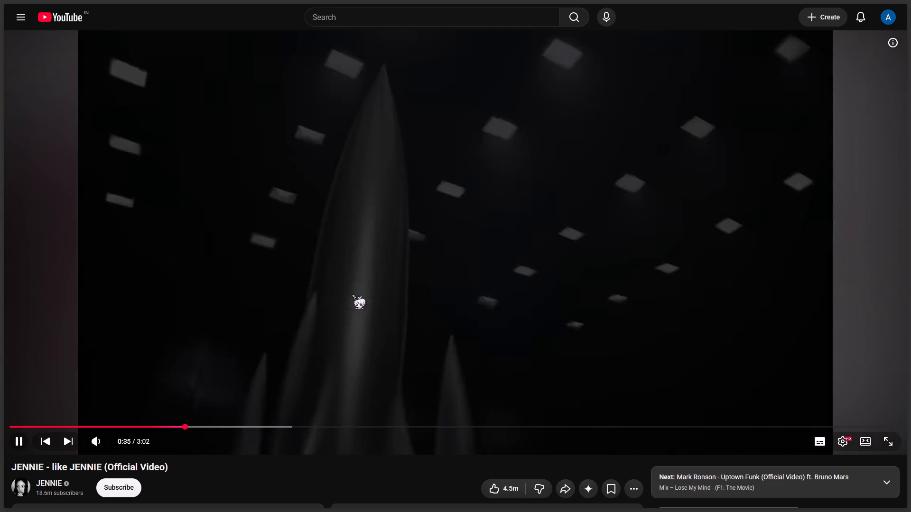
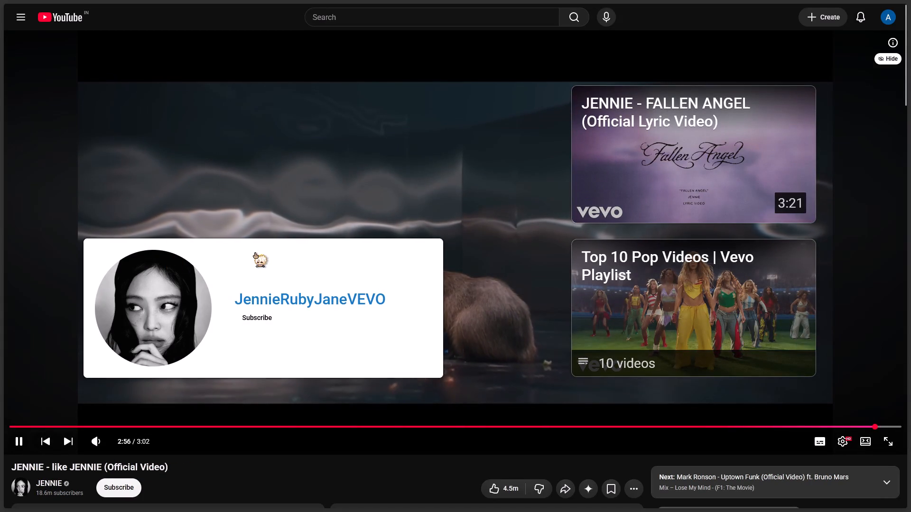
Skip to the next music video in the YouTube mix.
key("shift+n")
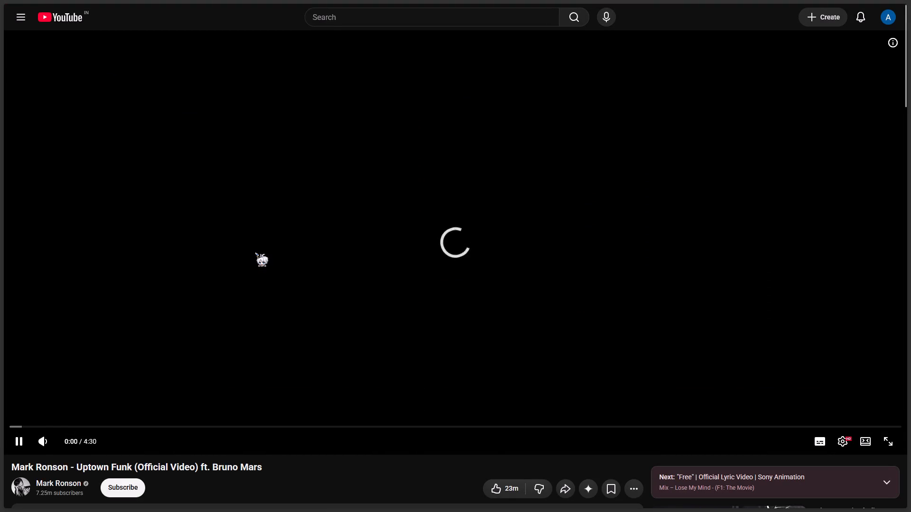
left_click(59, 109)
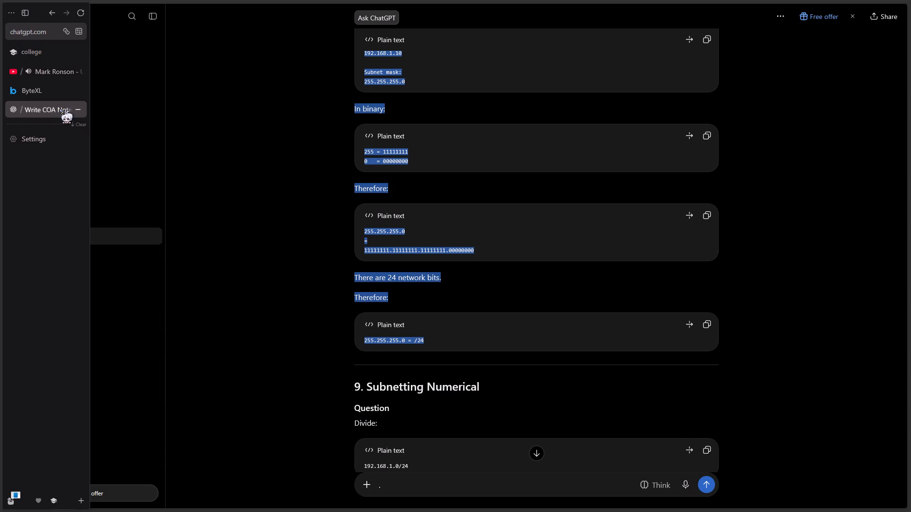
scroll(303, 236, "down", 2)
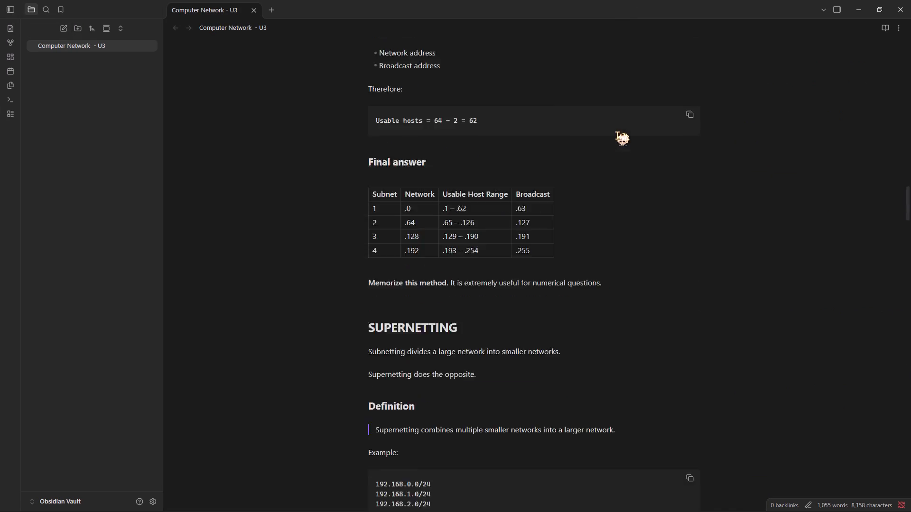
scroll(617, 136, "up", 10)
scroll(617, 136, "down", 13)
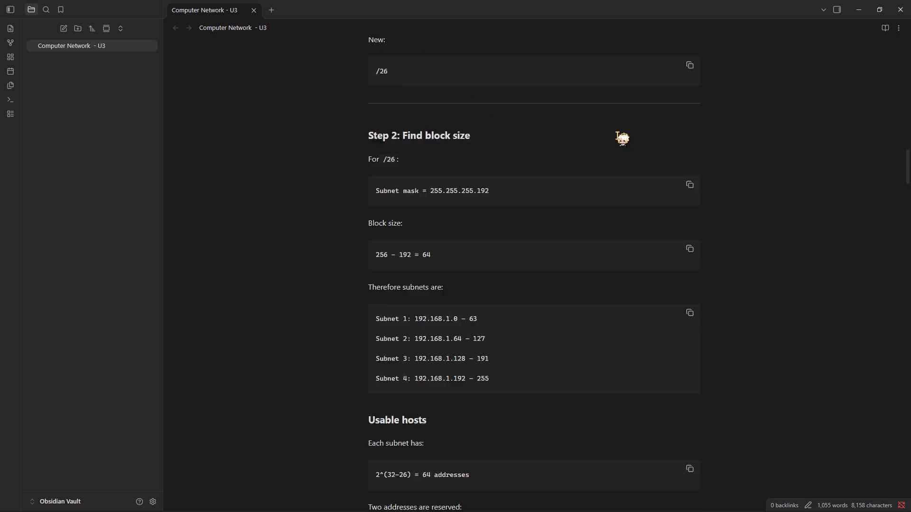
scroll(617, 136, "down", 19)
Collapse every section of the note from SUBNETTING through ICMP so that only their headings show.
scroll(617, 136, "up", 19)
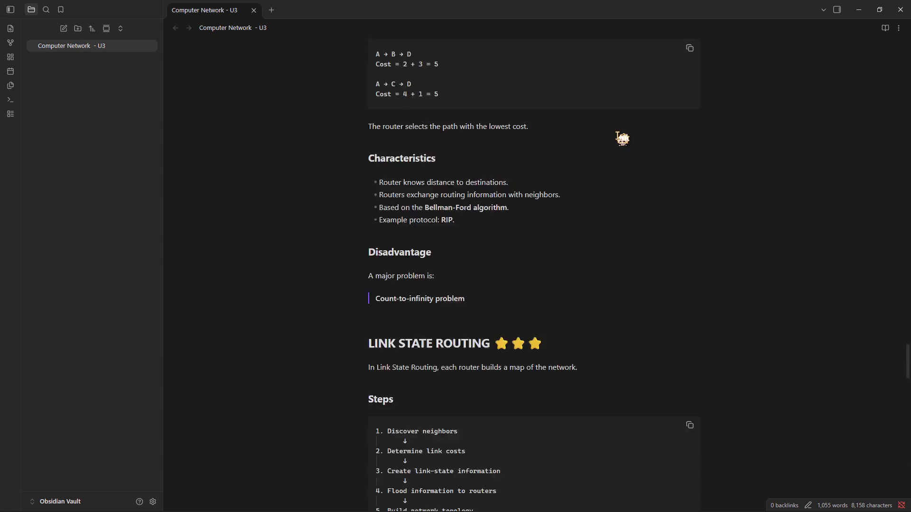
scroll(617, 136, "up", 11)
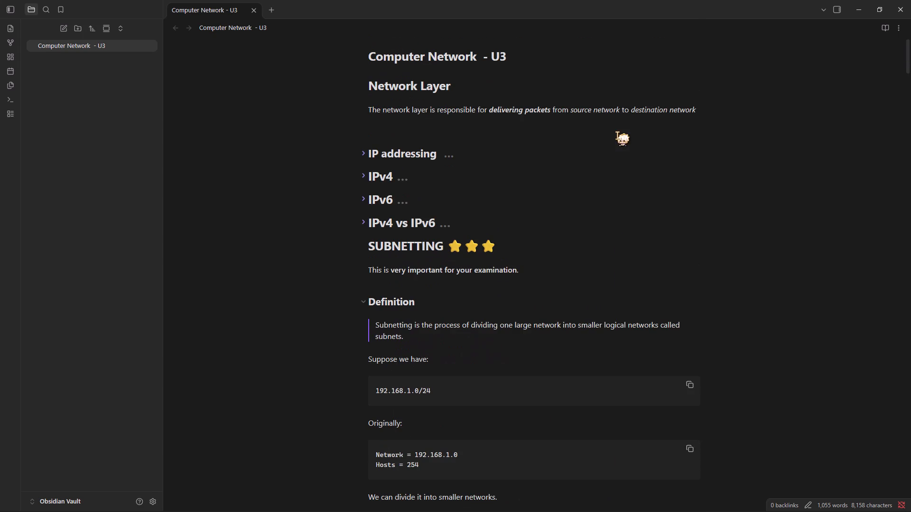
left_click(364, 249)
left_click(363, 275)
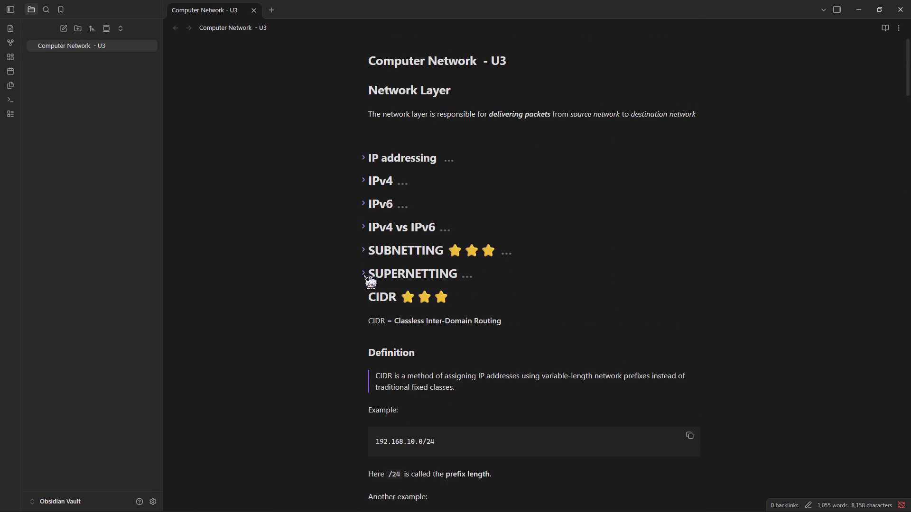
left_click(363, 295)
left_click(363, 321)
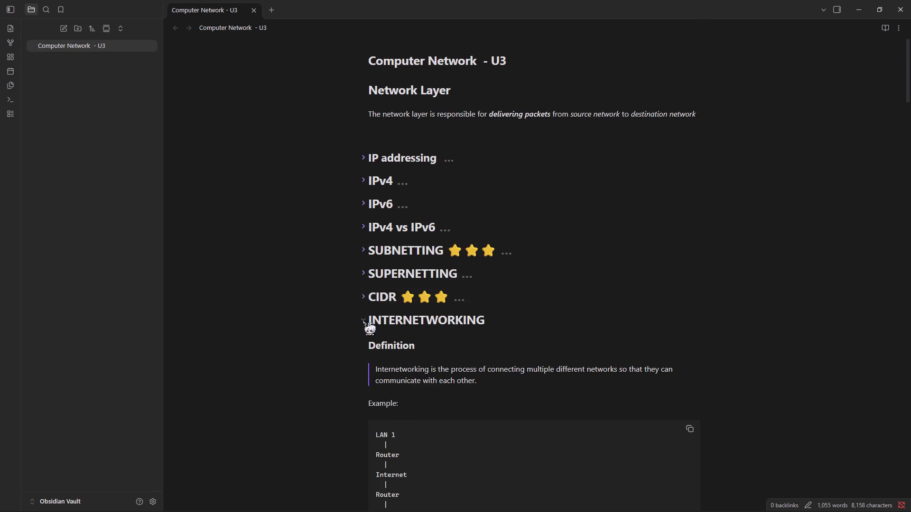
left_click(364, 343)
left_click(365, 366)
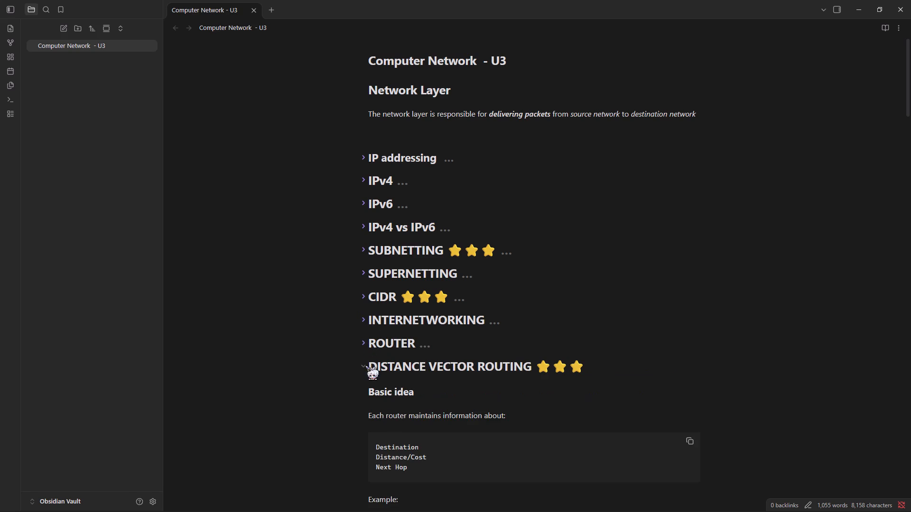
left_click(363, 386)
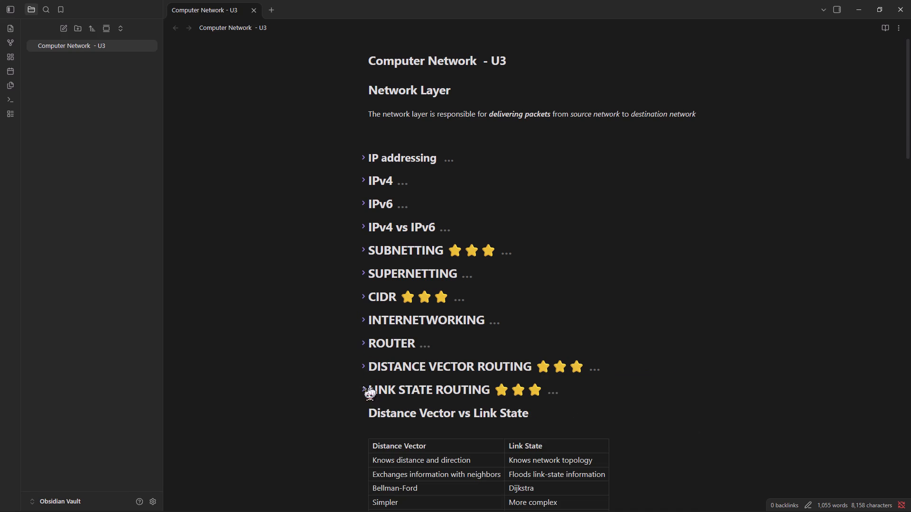
left_click(363, 410)
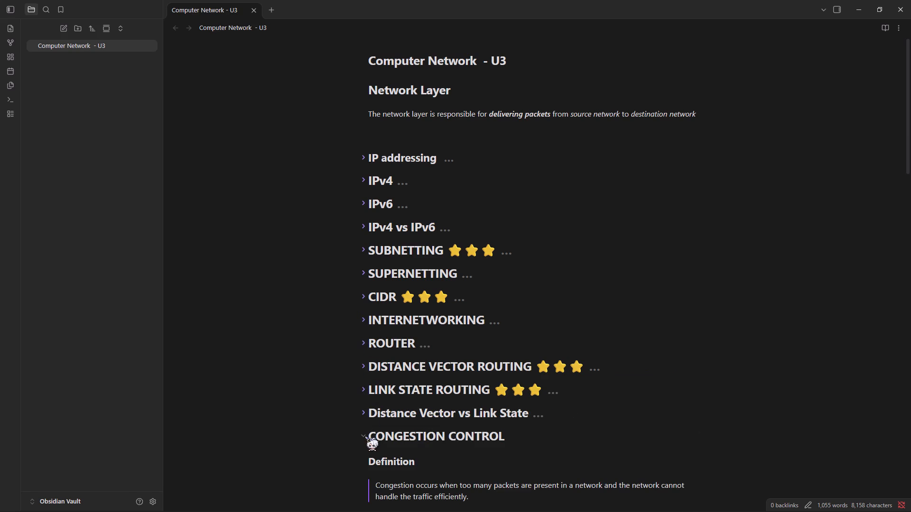
left_click(365, 436)
left_click(363, 456)
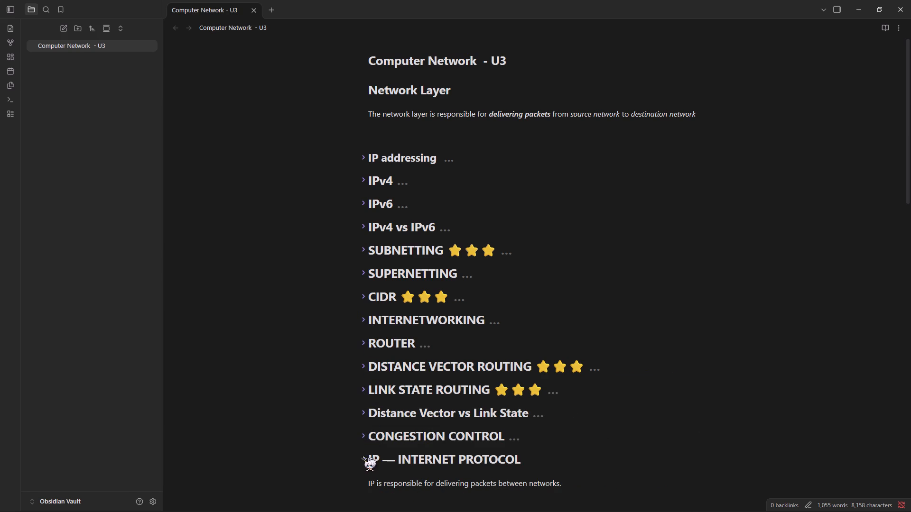
scroll(363, 456, "down", 1)
left_click(363, 456)
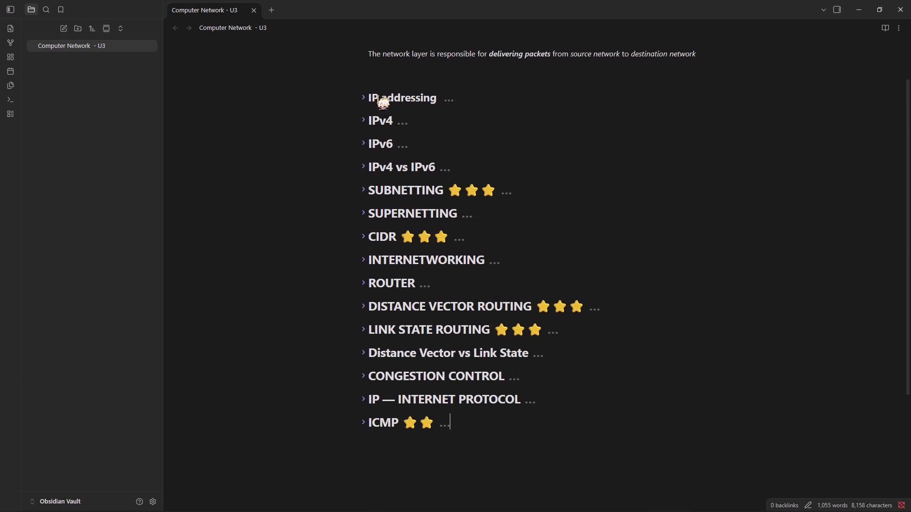
Expand the IP addressing section, add a --- divider below its list of types, and fold the section again.
left_click(362, 100)
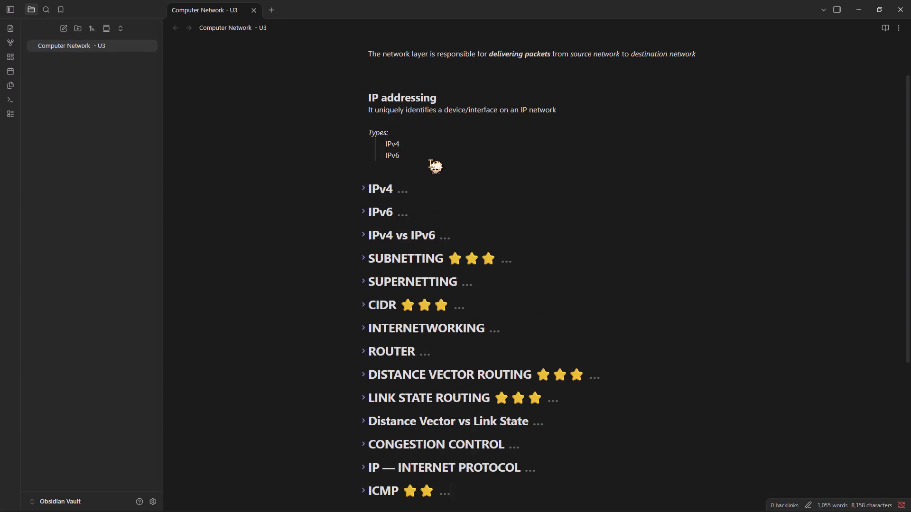
left_click(430, 164)
type("---")
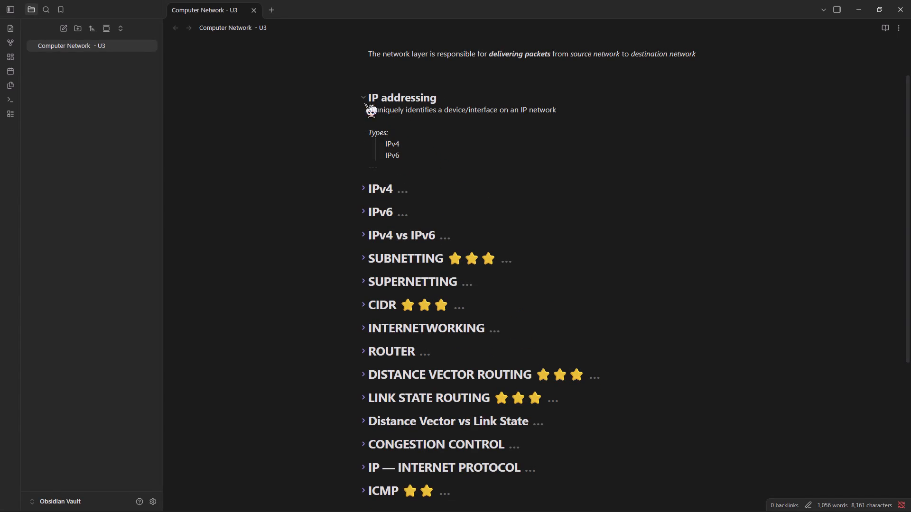
left_click(362, 98)
Expand the IPv4 section and insert a --- horizontal divider below the private address ranges, above the IPv6 heading.
left_click(363, 140)
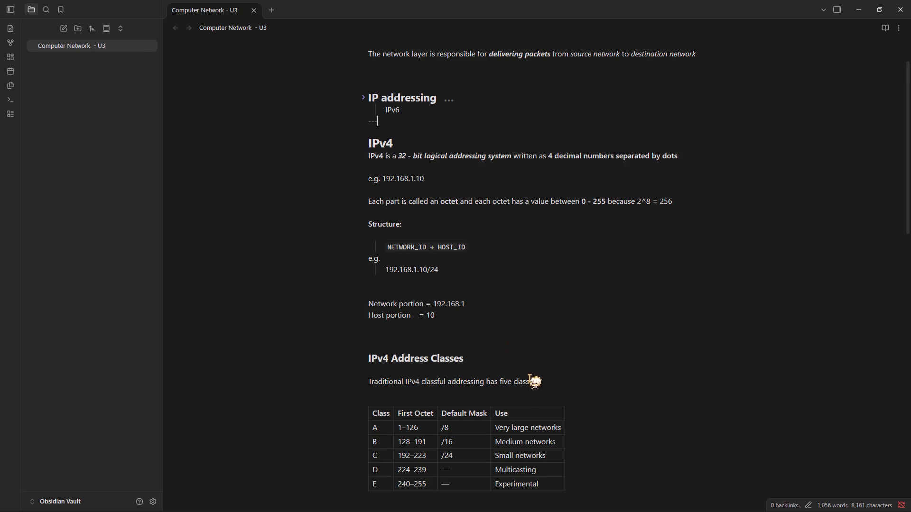
scroll(553, 405, "down", 4)
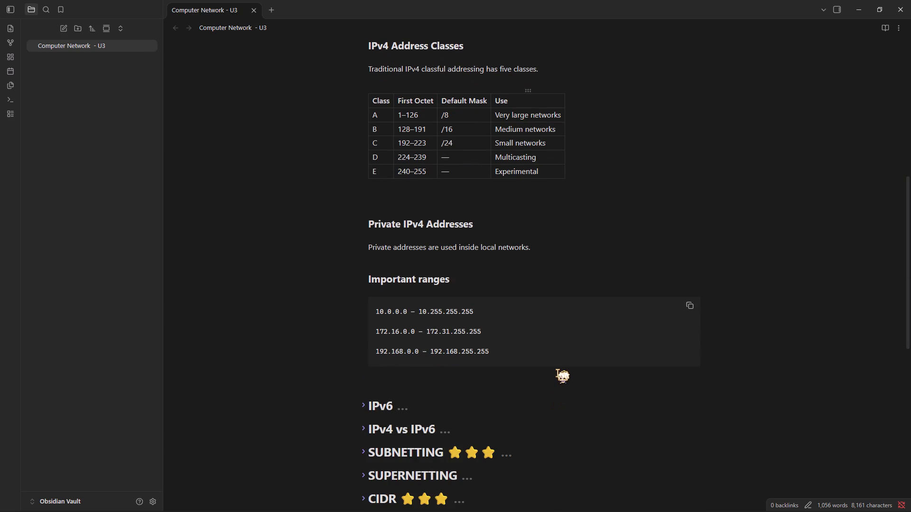
left_click(558, 373)
key("Return")
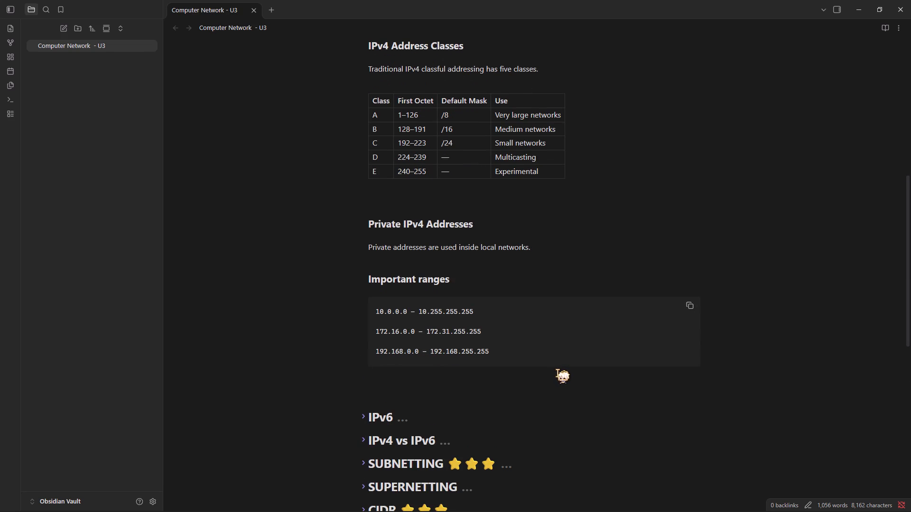
type("---")
key("Return")
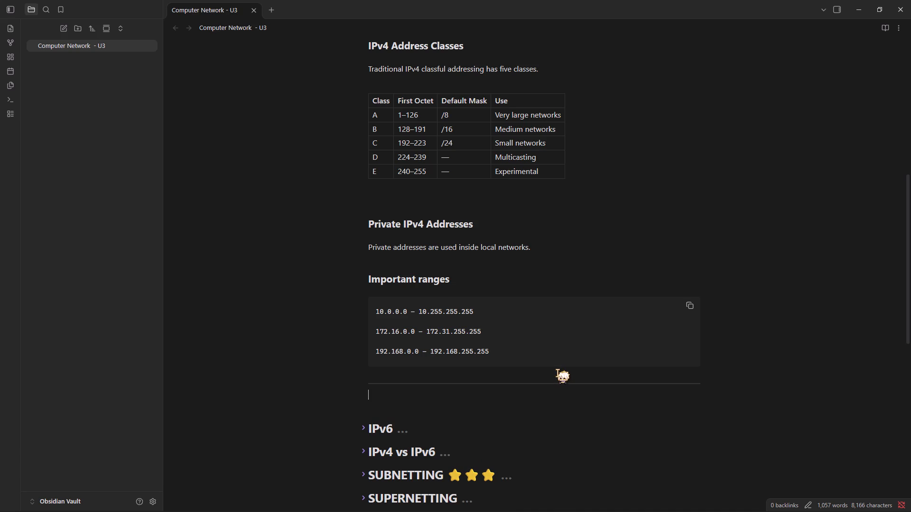
key("BackSpace")
key("Down")
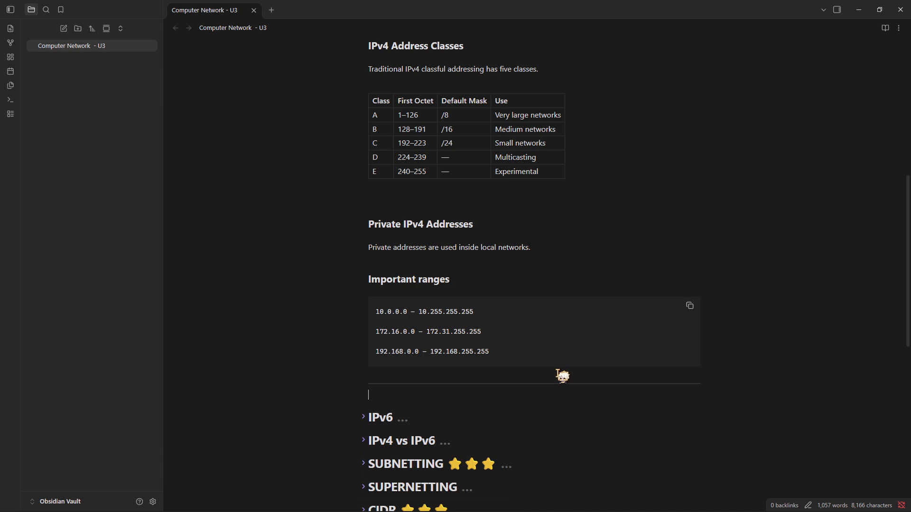
left_click(434, 416)
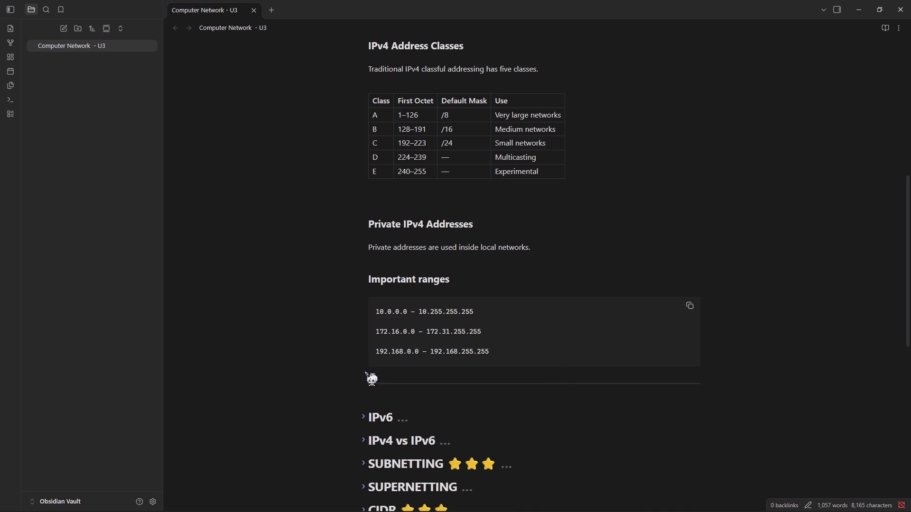
Expand the IPv6 section and insert a --- divider below the 8 × 16 = 128 bits line.
scroll(343, 363, "up", 13)
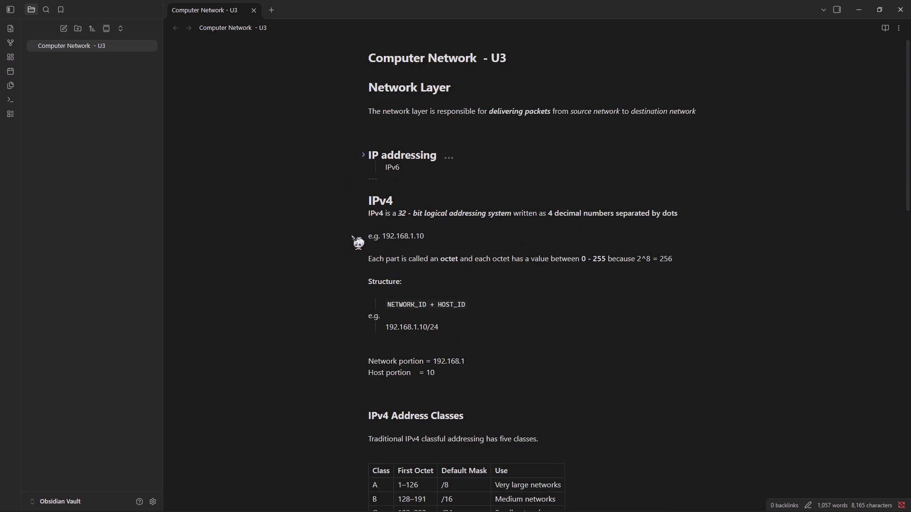
scroll(351, 276, "down", 7)
scroll(351, 276, "up", 4)
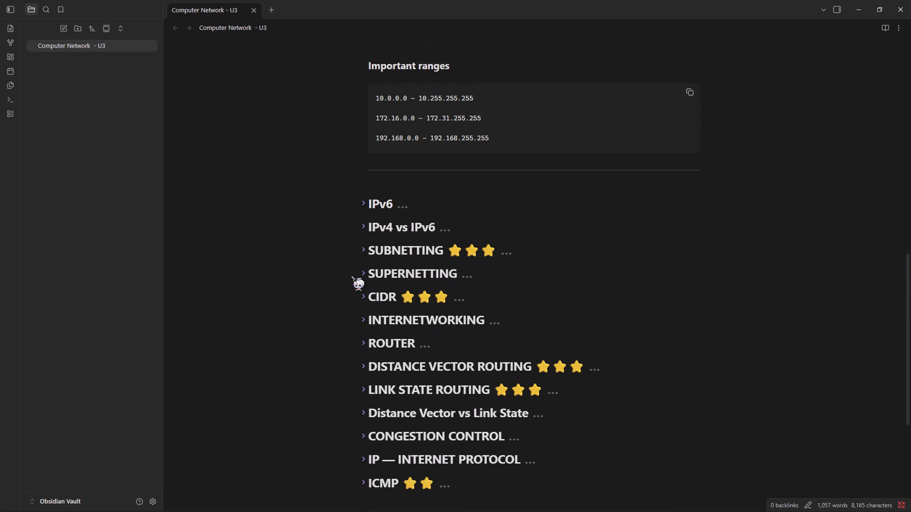
left_click(362, 205)
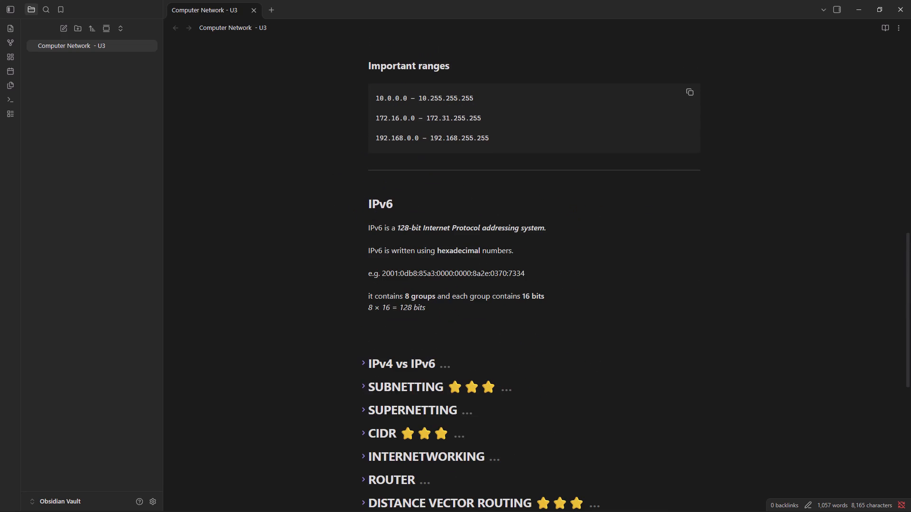
left_click(443, 325)
type("---")
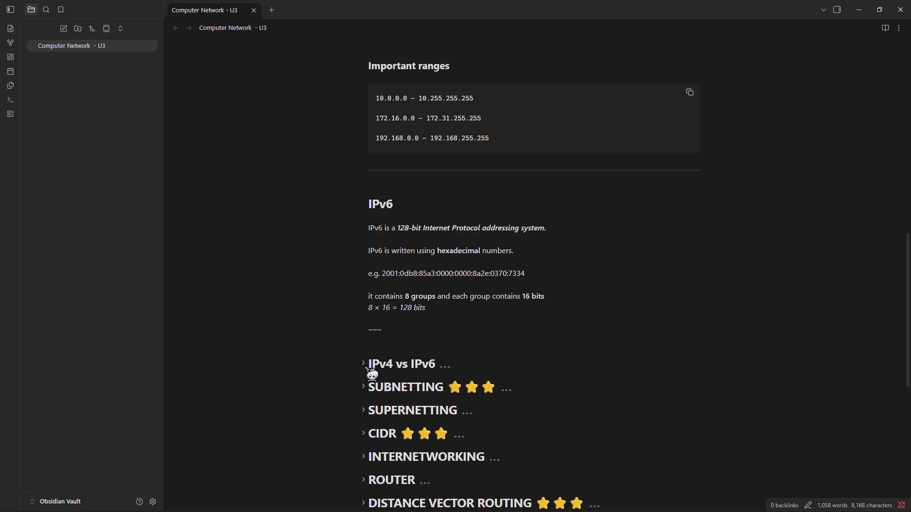
Expand the IPv4 vs IPv6 section and insert a --- divider below its comparison table.
left_click(365, 366)
scroll(365, 366, "down", 4)
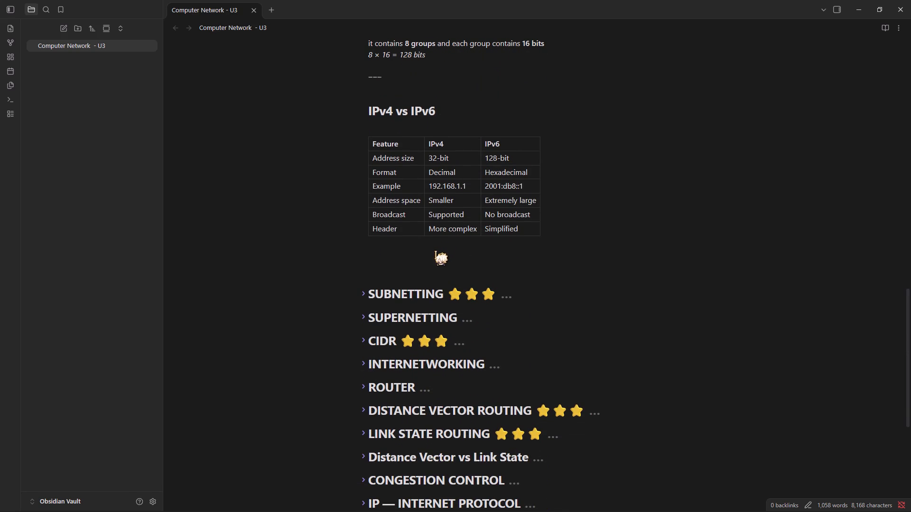
left_click(436, 255)
type("---")
Expand the SUBNETTING section.
left_click(363, 292)
Read through the SUBNETTING section, from its definition and subnet mask notes to the worked numerical and final answer table.
scroll(363, 292, "down", 1)
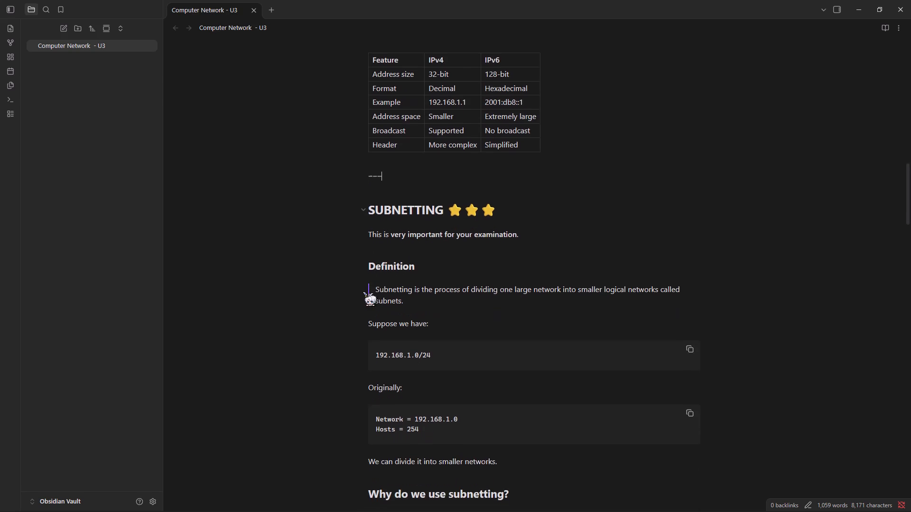
scroll(363, 292, "down", 1)
scroll(439, 222, "down", 4)
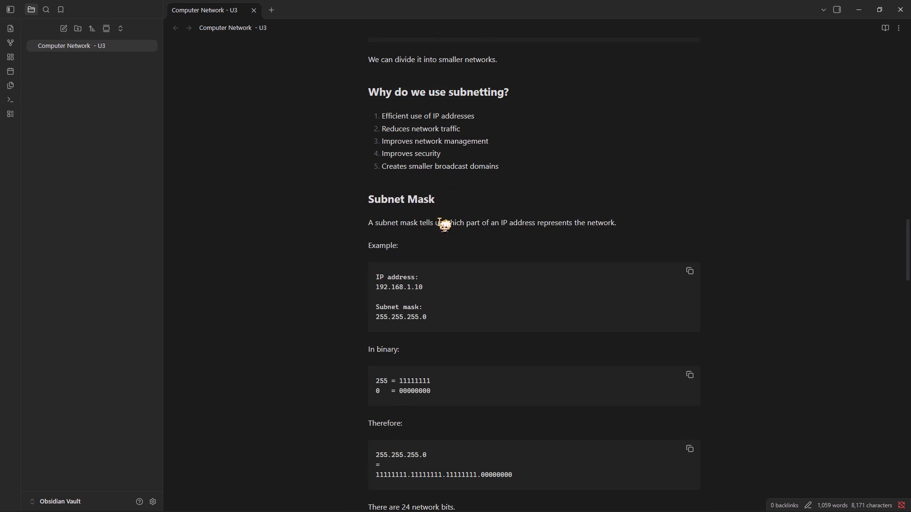
scroll(439, 222, "down", 5)
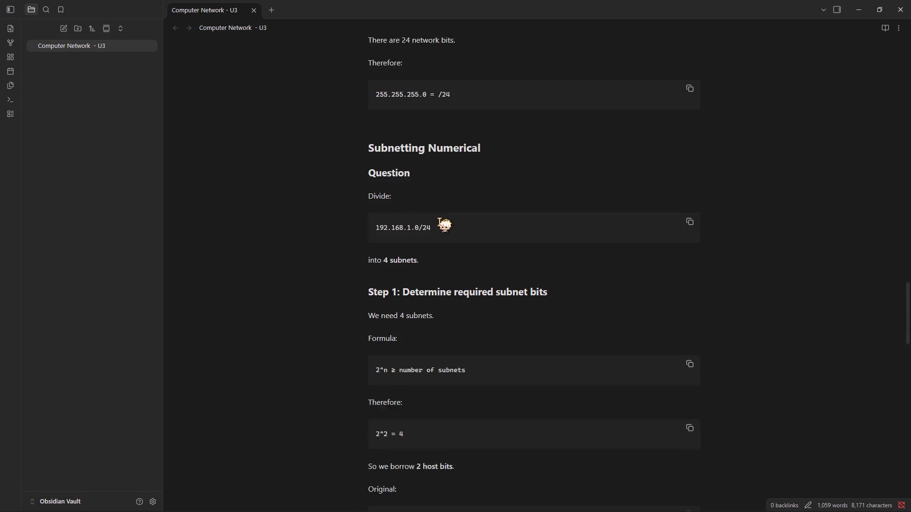
scroll(439, 222, "down", 7)
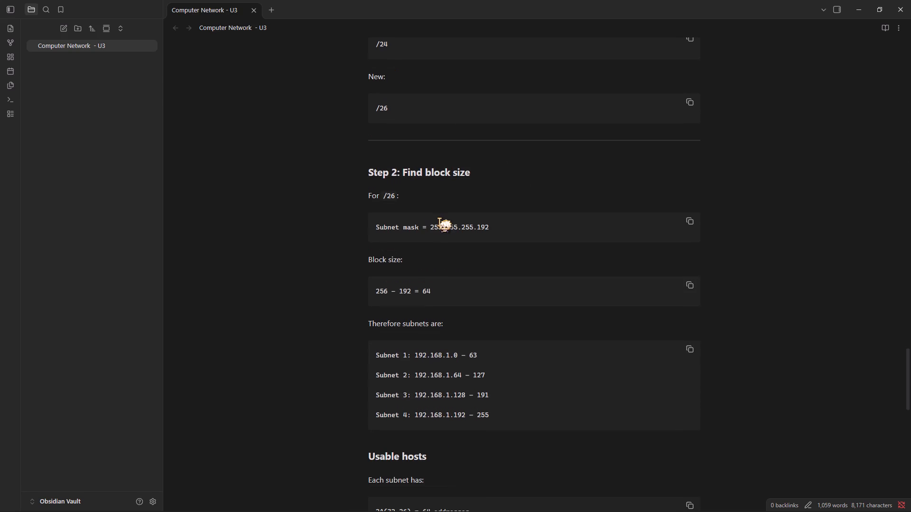
scroll(439, 222, "down", 4)
scroll(439, 222, "up", 7)
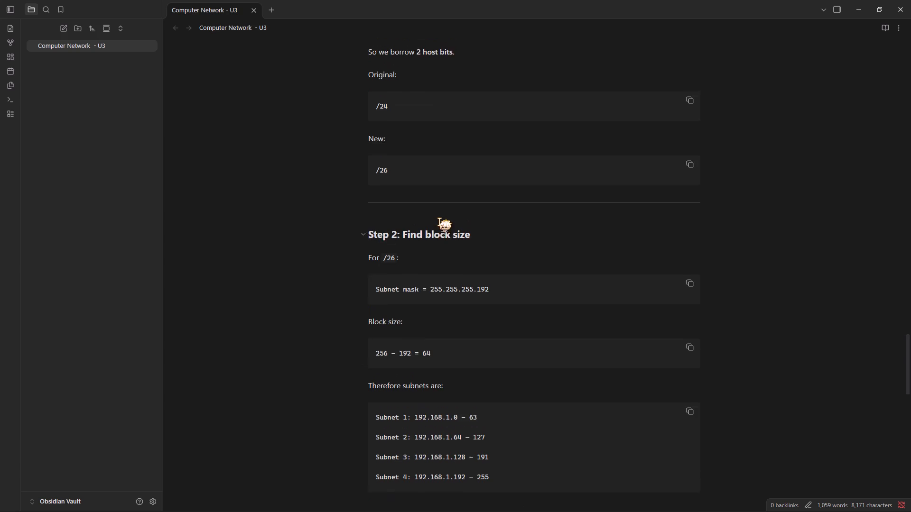
scroll(439, 222, "up", 8)
scroll(439, 222, "down", 6)
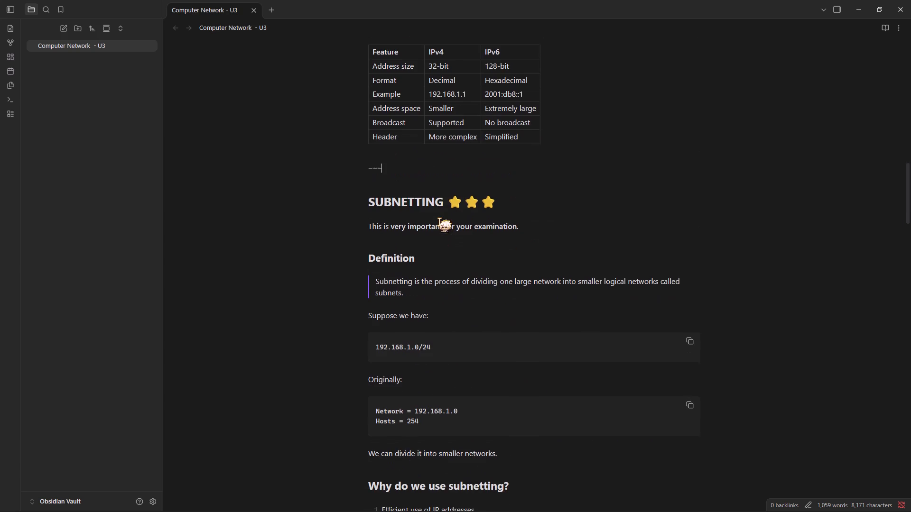
scroll(439, 222, "down", 4)
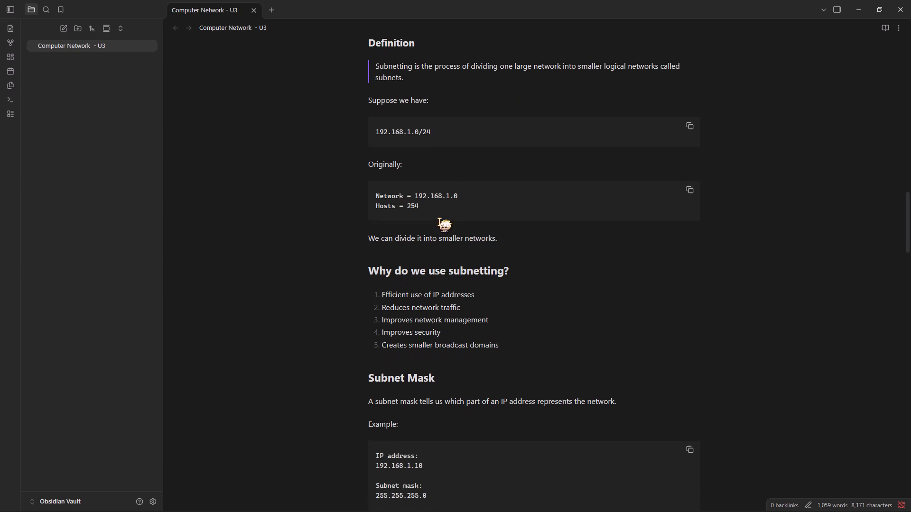
scroll(439, 222, "down", 9)
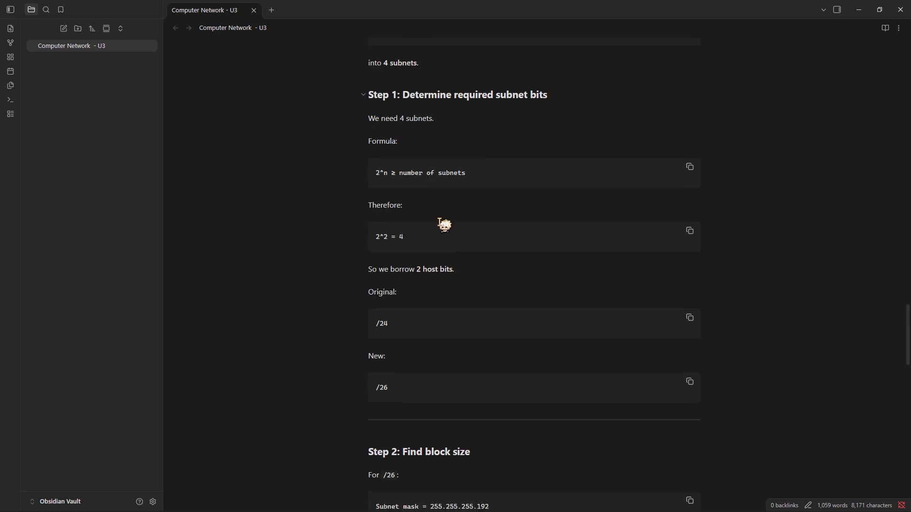
scroll(439, 222, "down", 7)
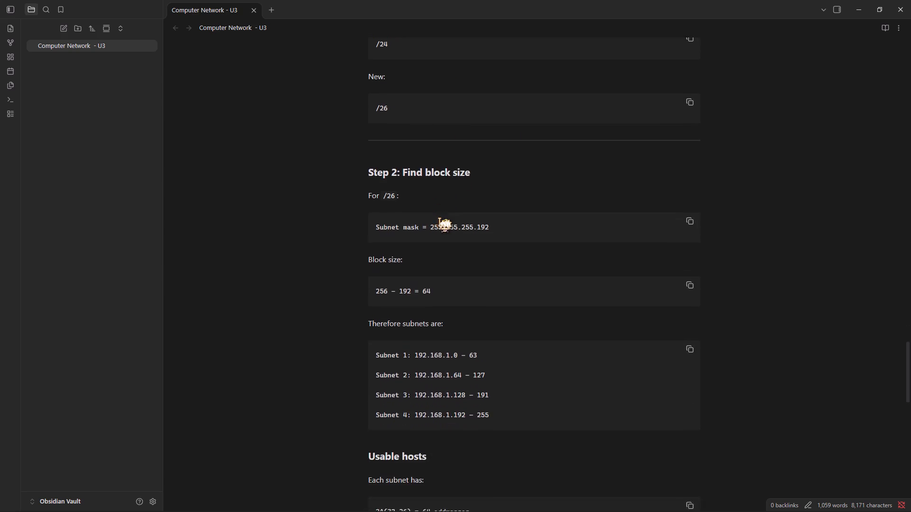
scroll(439, 222, "down", 2)
scroll(439, 222, "up", 3)
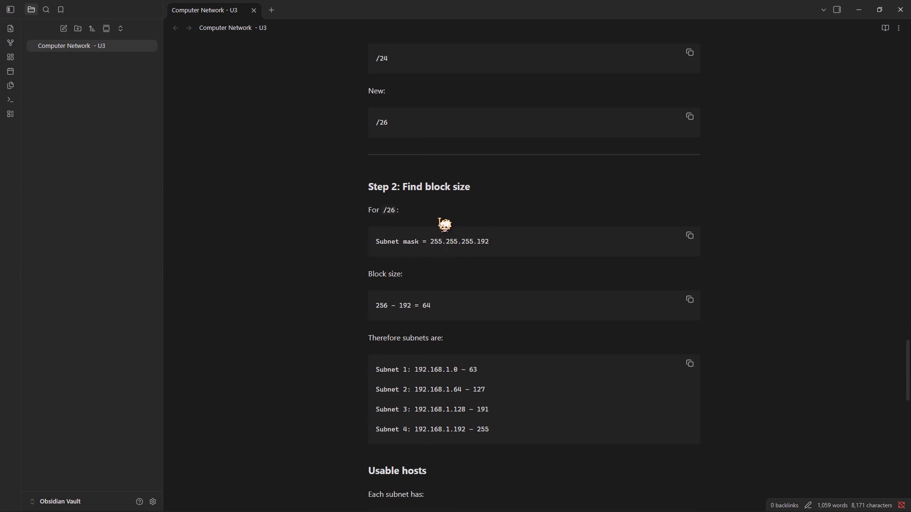
scroll(439, 222, "down", 5)
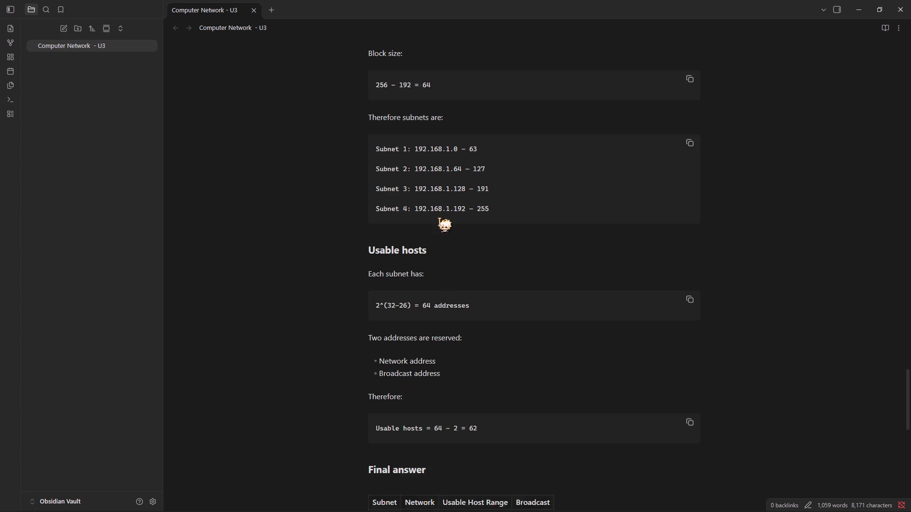
scroll(439, 222, "down", 6)
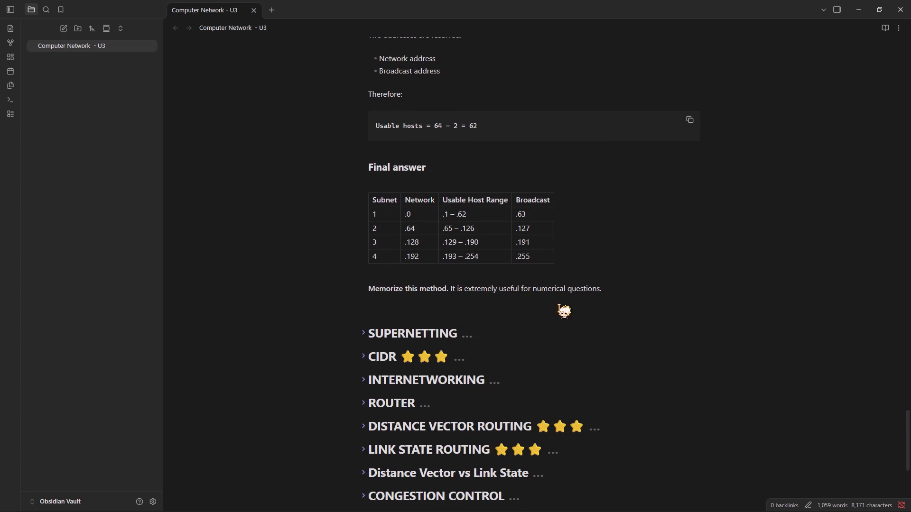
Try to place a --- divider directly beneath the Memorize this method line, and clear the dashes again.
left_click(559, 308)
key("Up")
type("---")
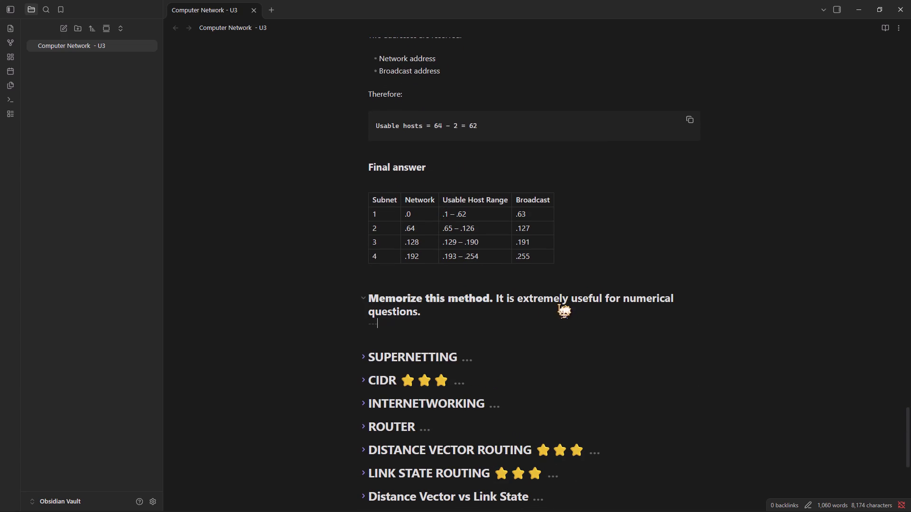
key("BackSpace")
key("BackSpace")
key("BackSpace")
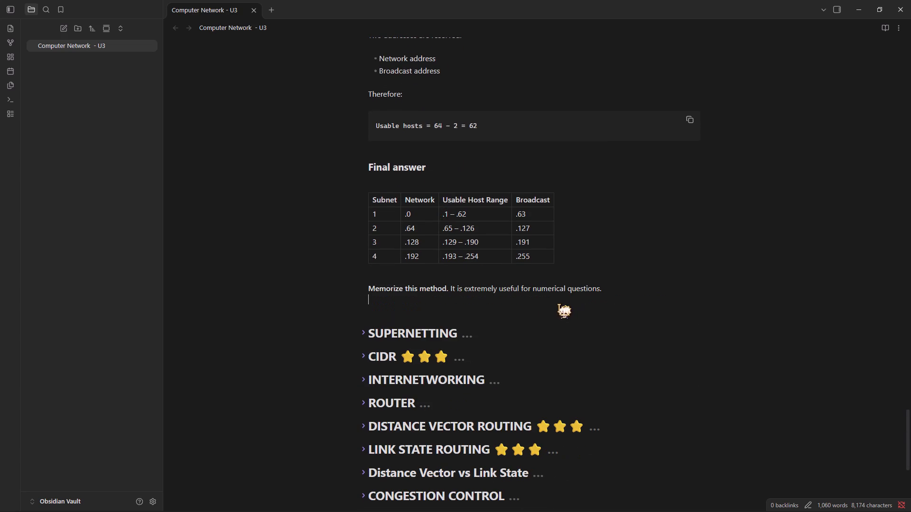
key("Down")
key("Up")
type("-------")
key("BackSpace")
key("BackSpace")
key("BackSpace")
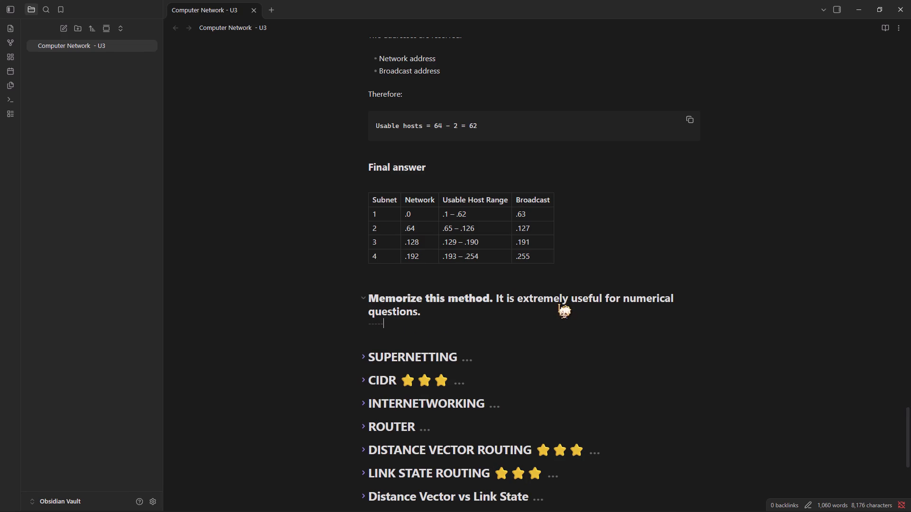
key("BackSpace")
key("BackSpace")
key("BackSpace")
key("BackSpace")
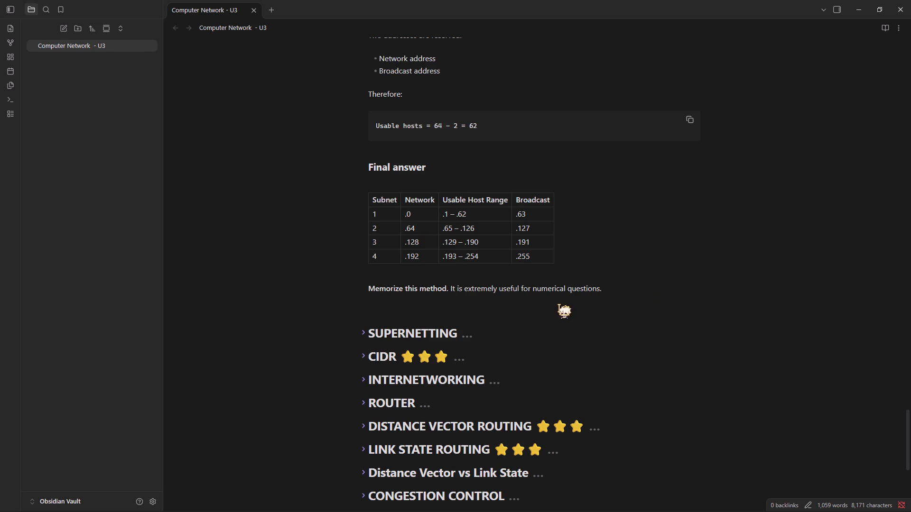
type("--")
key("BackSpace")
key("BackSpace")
Insert a --- divider one line lower, on the blank line just above the SUPERNETTING heading.
key("Down")
type("---")
Expand the SUPERNETTING section and insert a --- divider below its Remember block, above the CIDR heading.
left_click(363, 333)
scroll(363, 333, "down", 7)
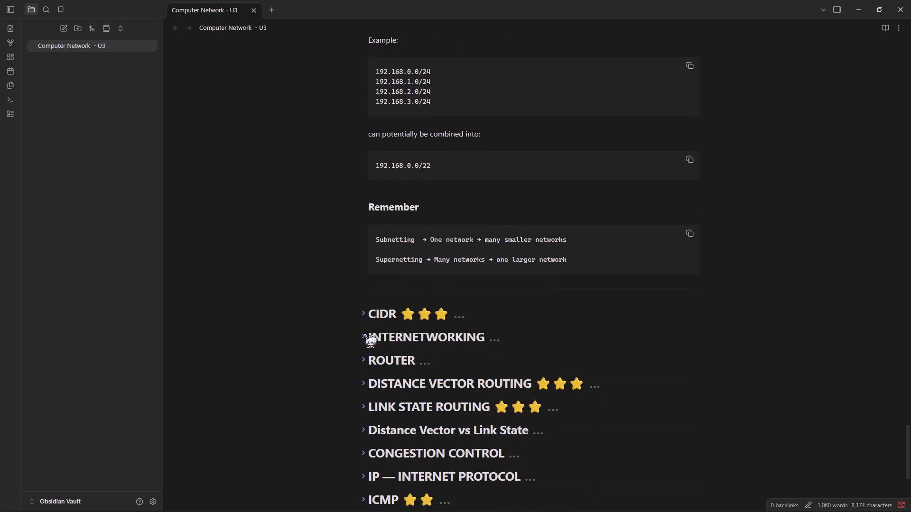
scroll(363, 333, "down", 1)
left_click(445, 290)
type("---")
Expand the CIDR section and insert a --- divider below the Why CIDR? list, with a blank line before the INTERNETWORKING heading.
scroll(445, 290, "down", 3)
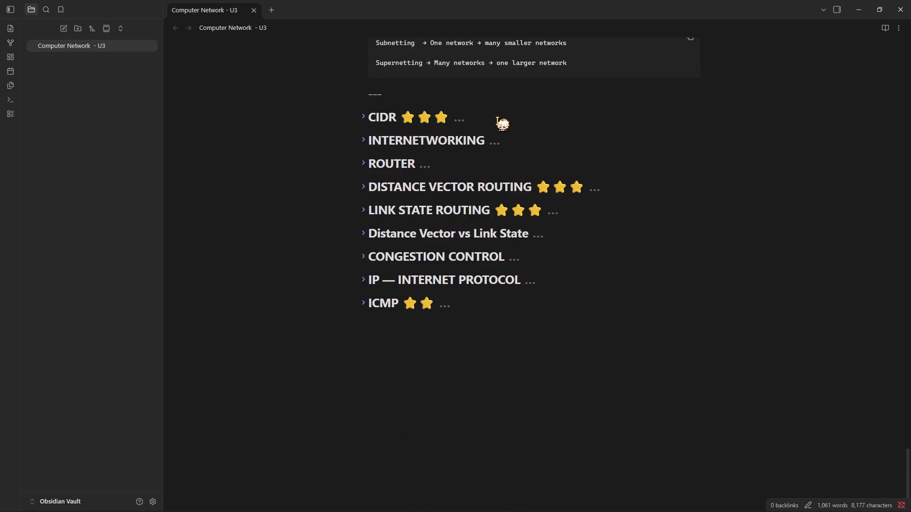
left_click(364, 114)
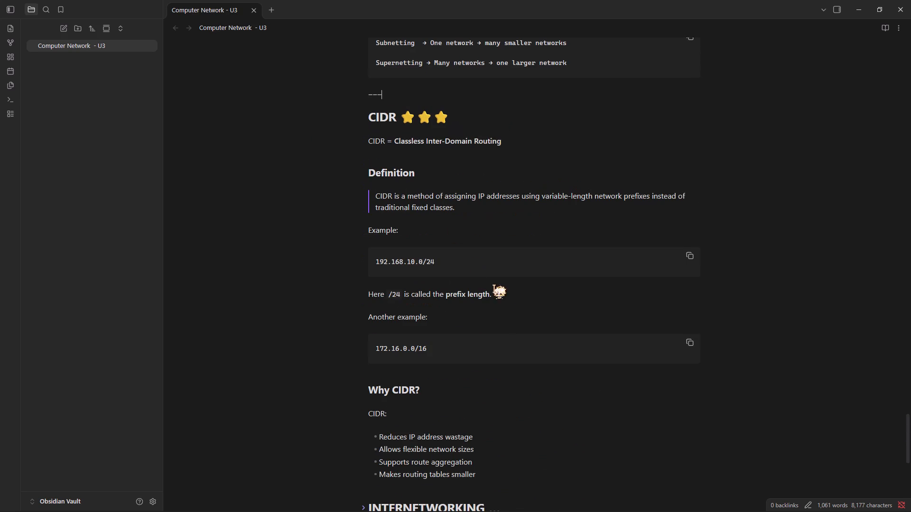
scroll(507, 320, "down", 3)
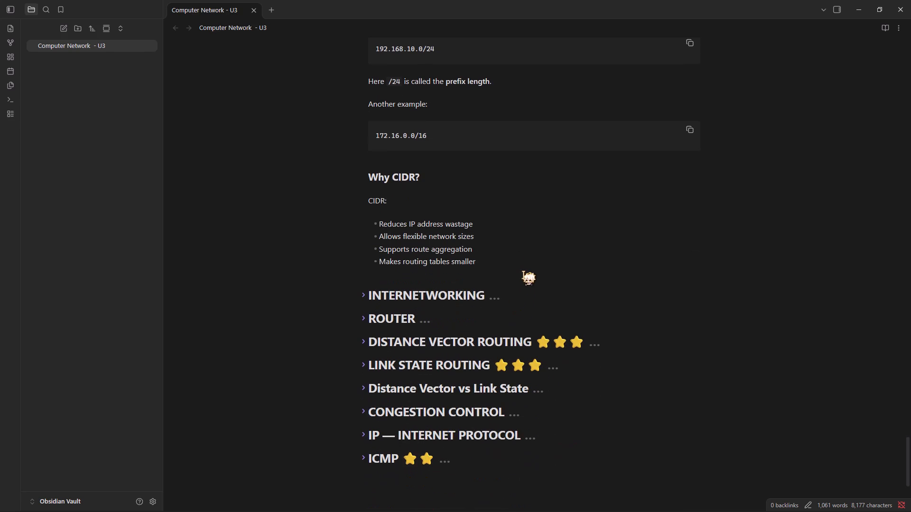
left_click(523, 275)
key("Return")
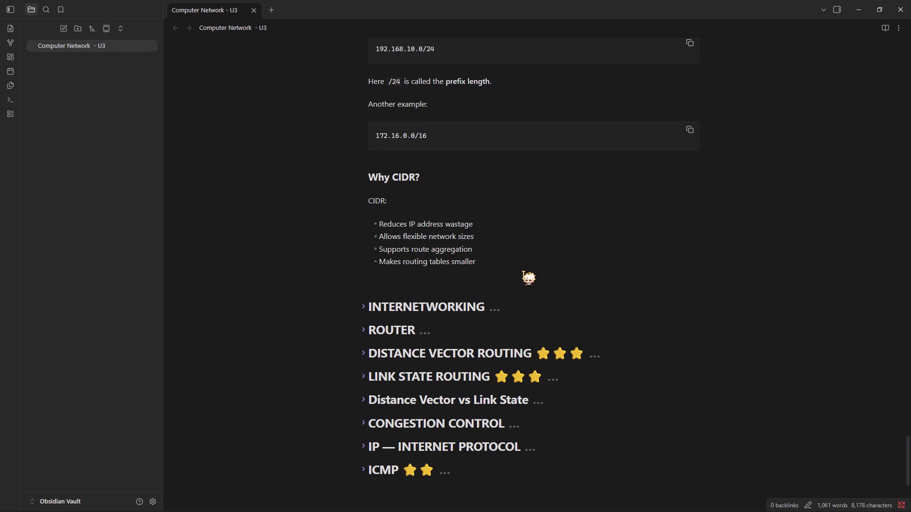
key("Up")
type("---")
Expand the INTERNETWORKING section and insert a --- divider below its closing sentence about interconnected networks.
left_click(362, 308)
scroll(362, 308, "down", 2)
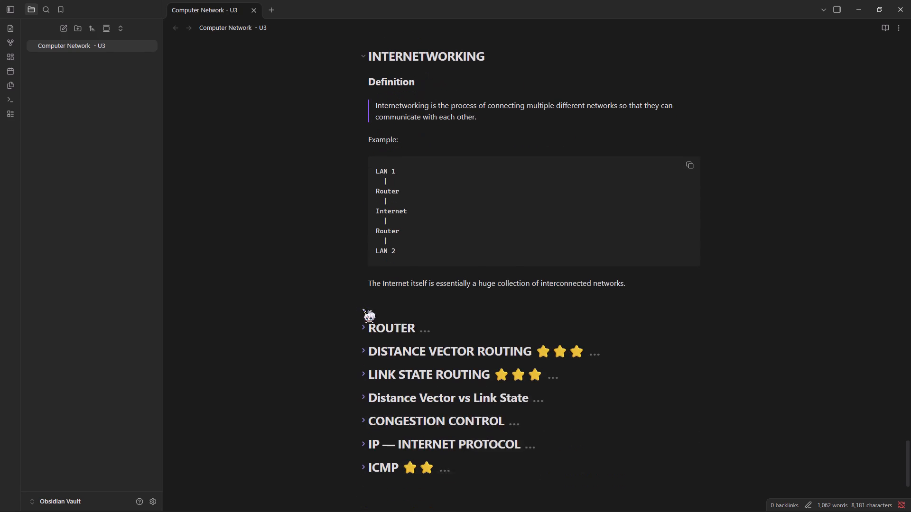
scroll(362, 308, "down", 2)
left_click(439, 299)
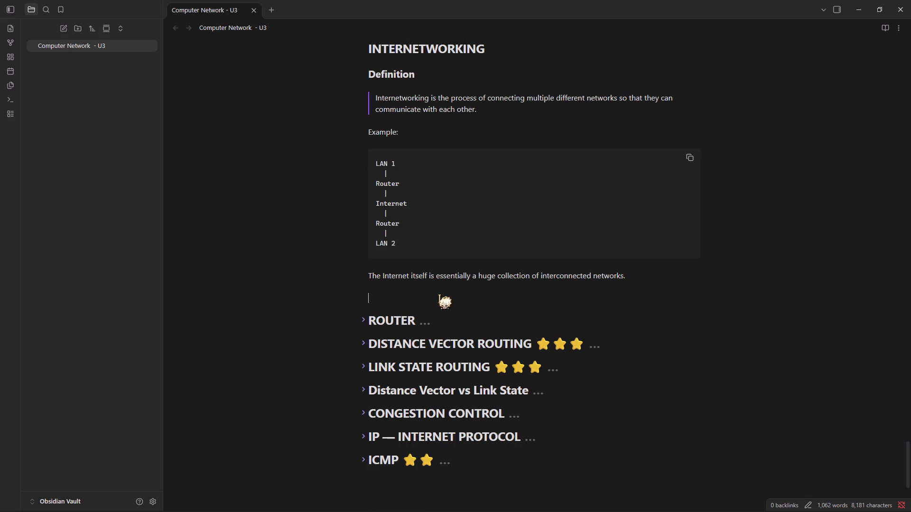
type("---")
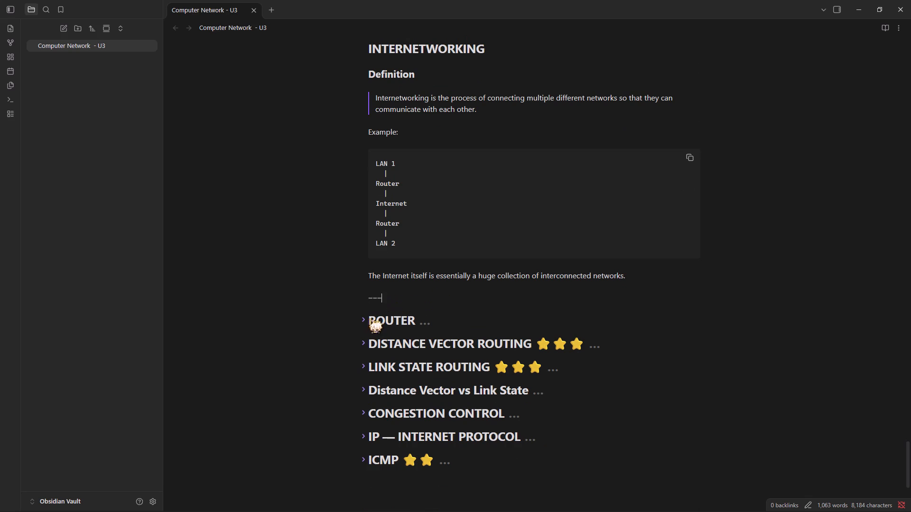
Expand the ROUTER section and insert a --- divider, after a blank line, below the list of two routing algorithms.
left_click(361, 320)
scroll(405, 346, "down", 3)
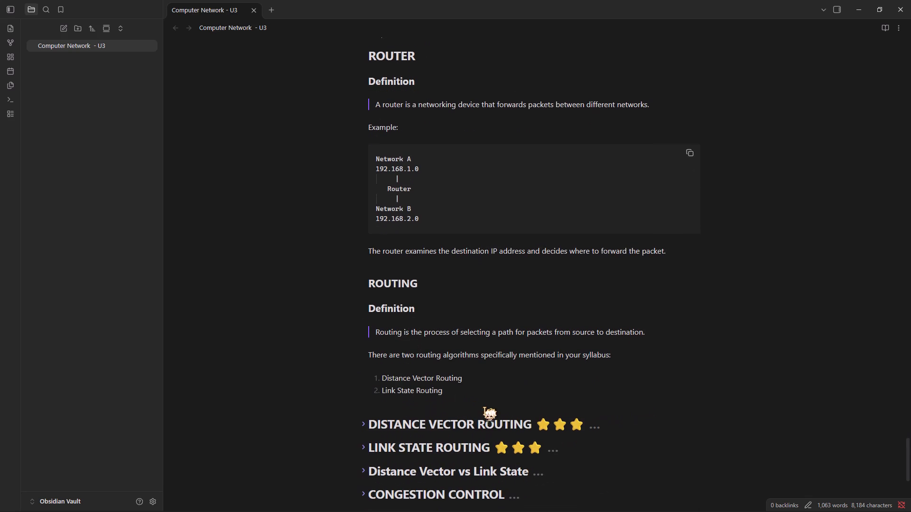
left_click(484, 409)
left_click(486, 402)
key("Return")
type("---")
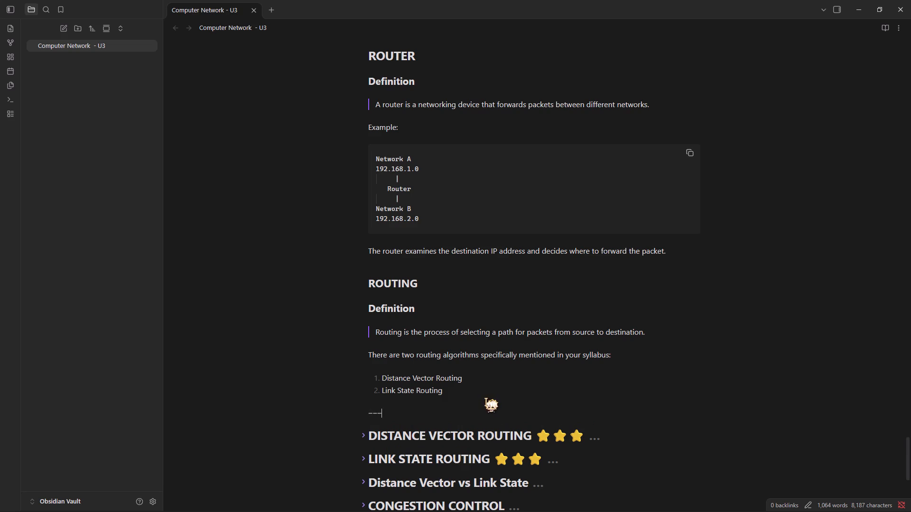
scroll(486, 402, "down", 2)
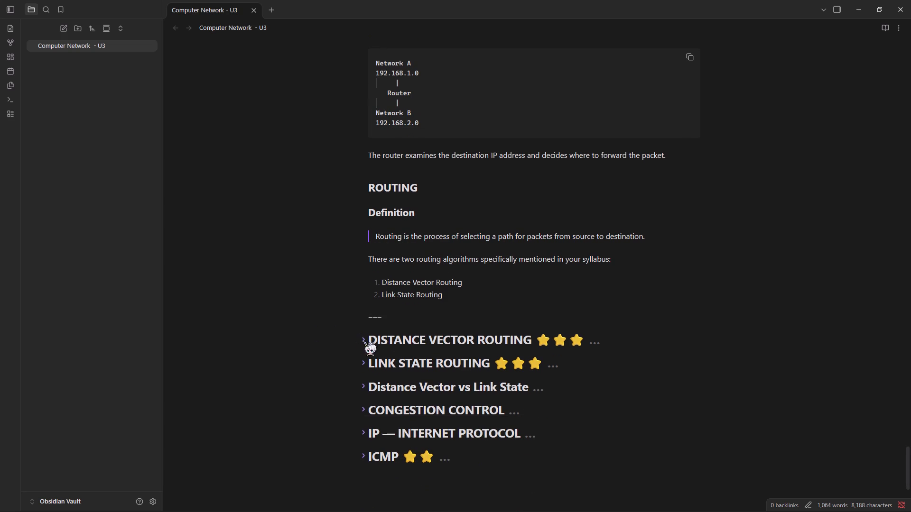
Expand the DISTANCE VECTOR ROUTING section and insert a --- divider below the Count-to-infinity problem quote.
left_click(363, 341)
scroll(445, 375, "down", 6)
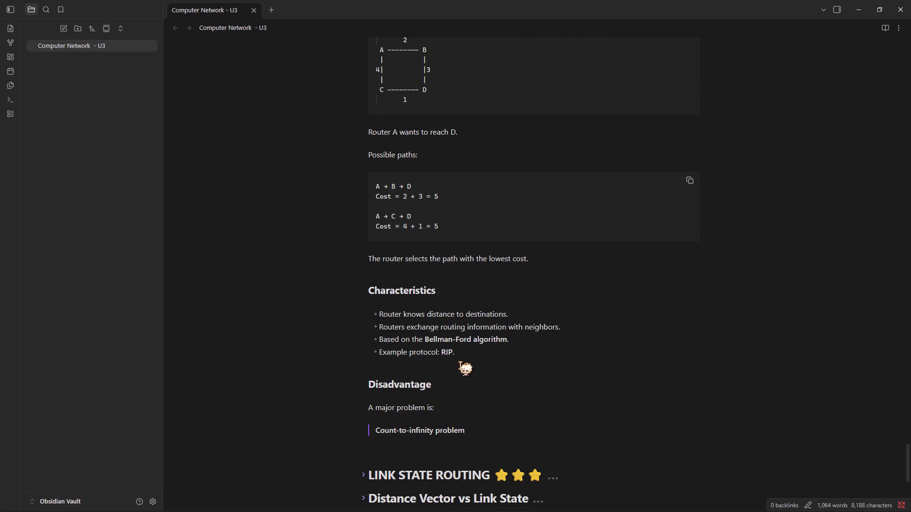
scroll(525, 483, "down", 2)
left_click(518, 290)
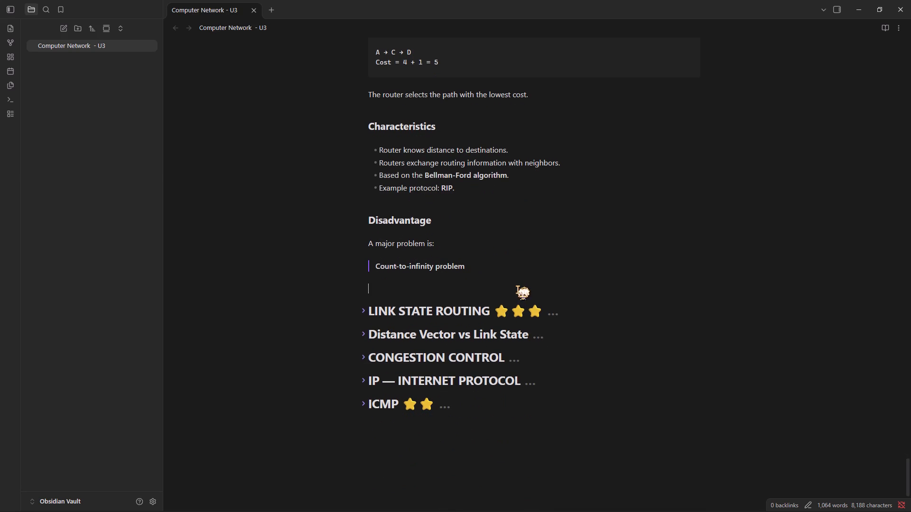
type("---")
Expand the LINK STATE ROUTING section and insert a --- divider below its closing sentence about link costs.
left_click(362, 308)
scroll(460, 415, "down", 4)
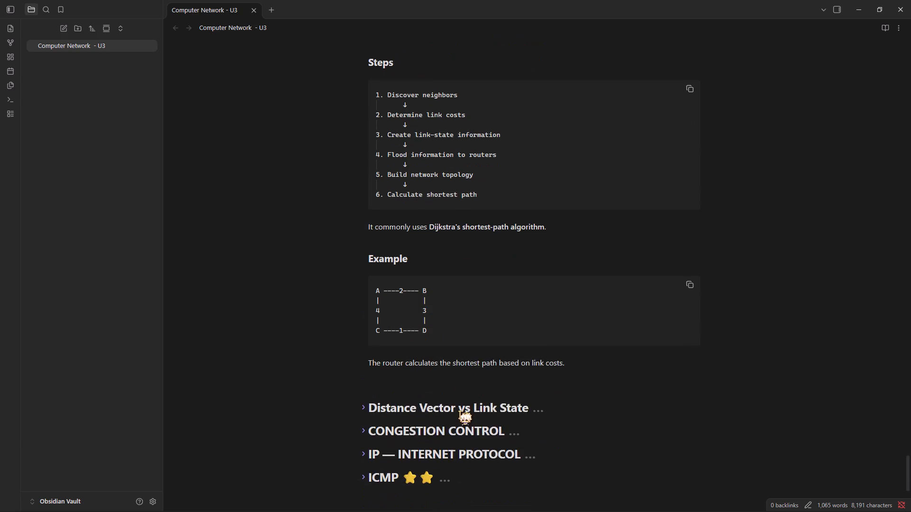
scroll(460, 415, "down", 1)
left_click(518, 263)
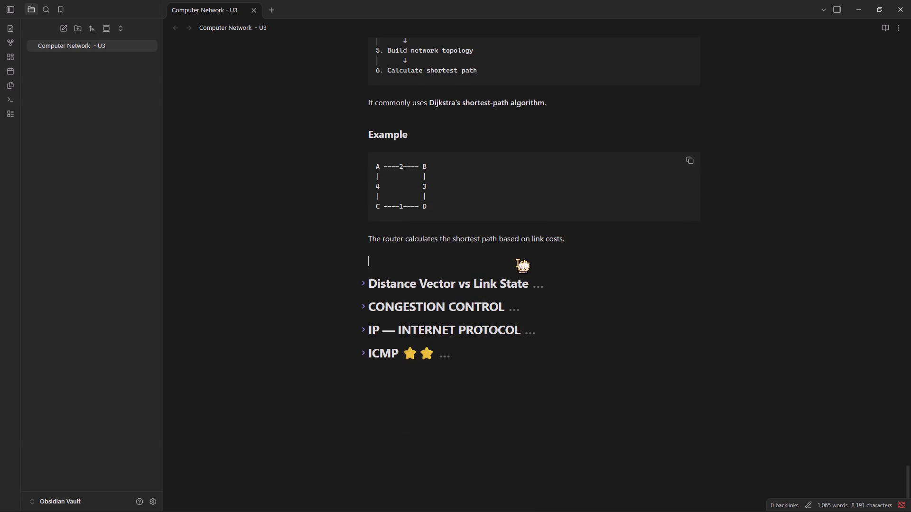
type("---")
Expand the Distance Vector vs Link State section and insert a --- divider below its Exam tip sentence.
left_click(365, 281)
scroll(483, 374, "down", 3)
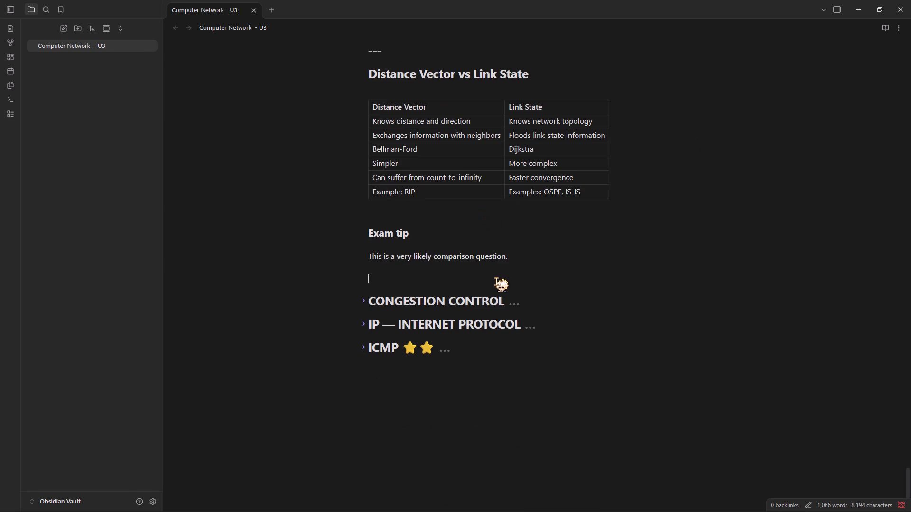
left_click(496, 282)
type("---")
Expand the CONGESTION CONTROL section and insert a --- divider, after a blank line, below the list ending in Reduced throughput.
left_click(362, 300)
scroll(463, 342, "down", 2)
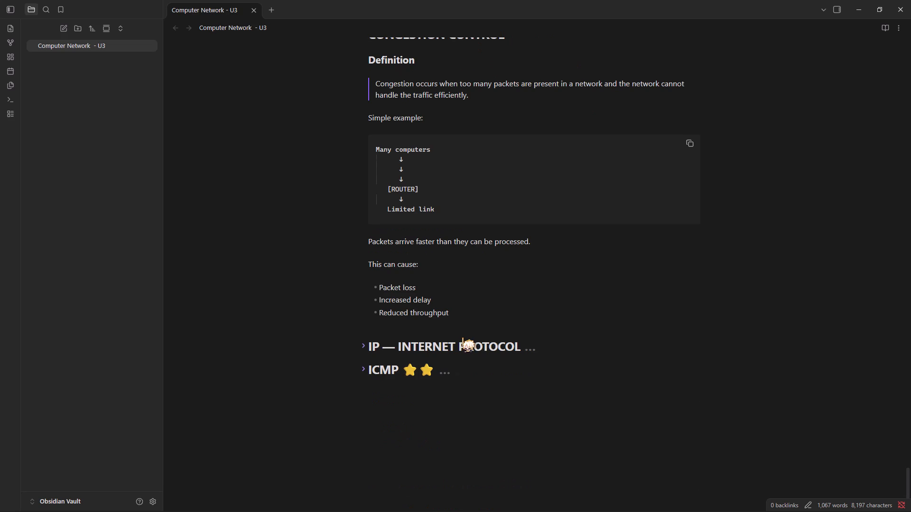
scroll(463, 342, "down", 1)
left_click(478, 334)
left_click(473, 320)
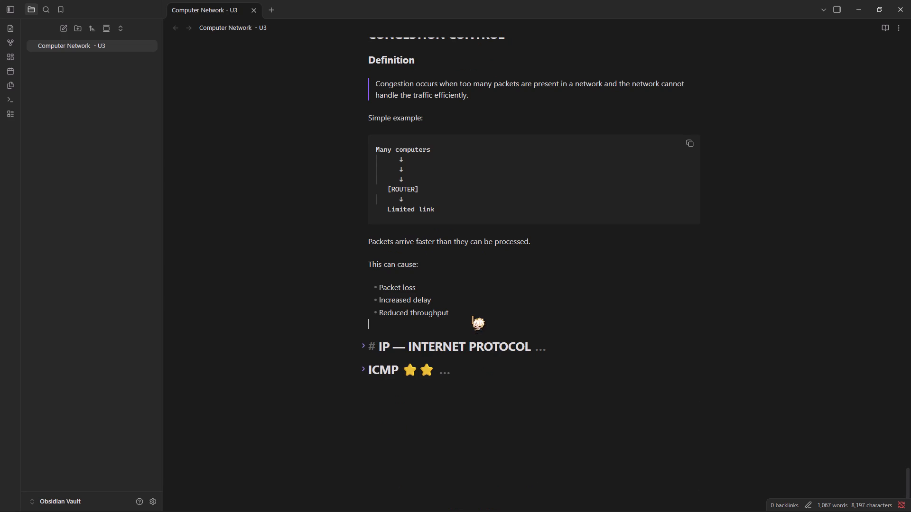
key("Return")
type("---")
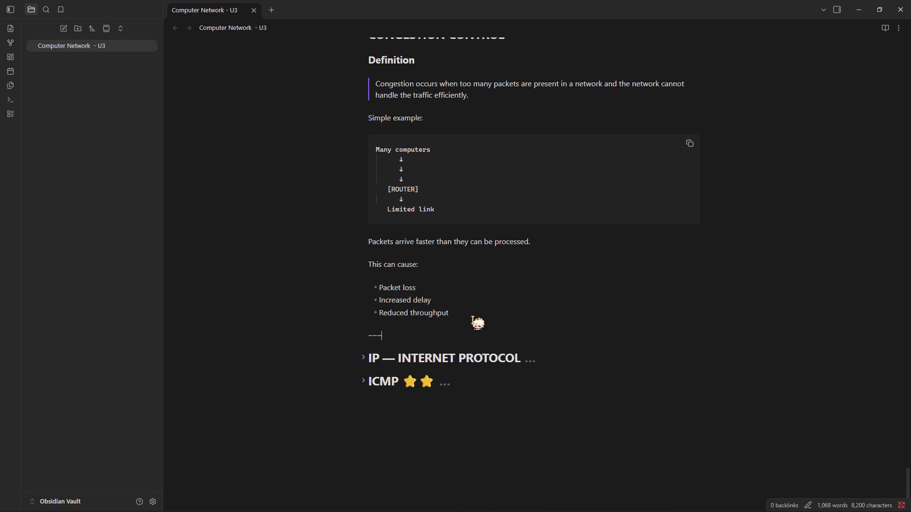
Expand the IP — INTERNET PROTOCOL section and insert a --- divider below its closing sentence about higher layers such as TCP.
left_click(357, 361)
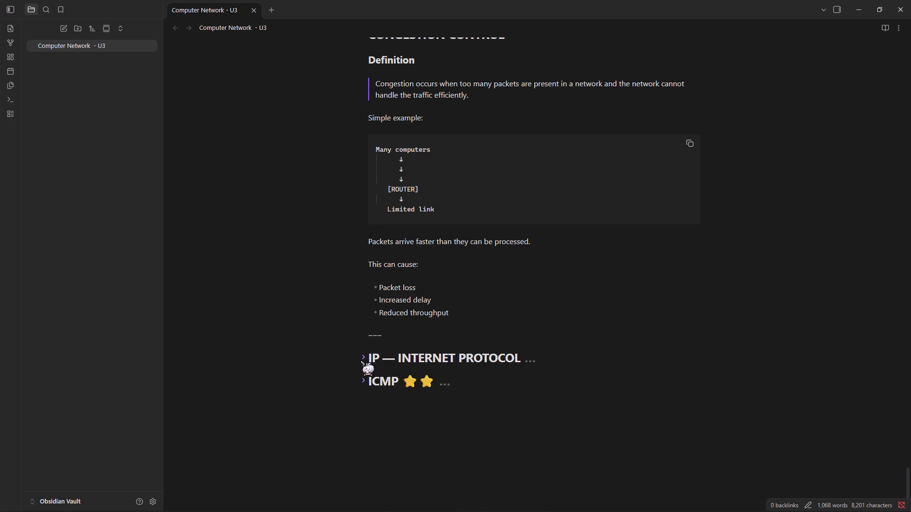
left_click(363, 360)
scroll(437, 394, "down", 3)
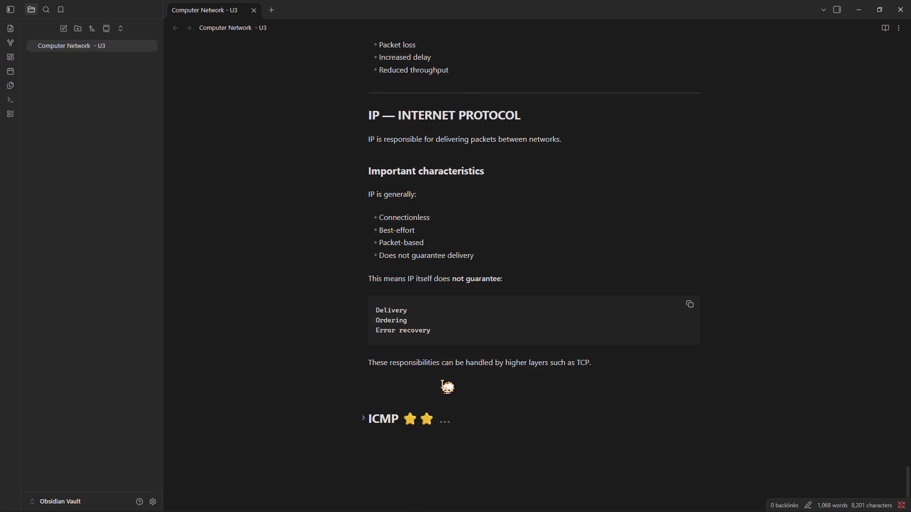
left_click(442, 384)
type("---")
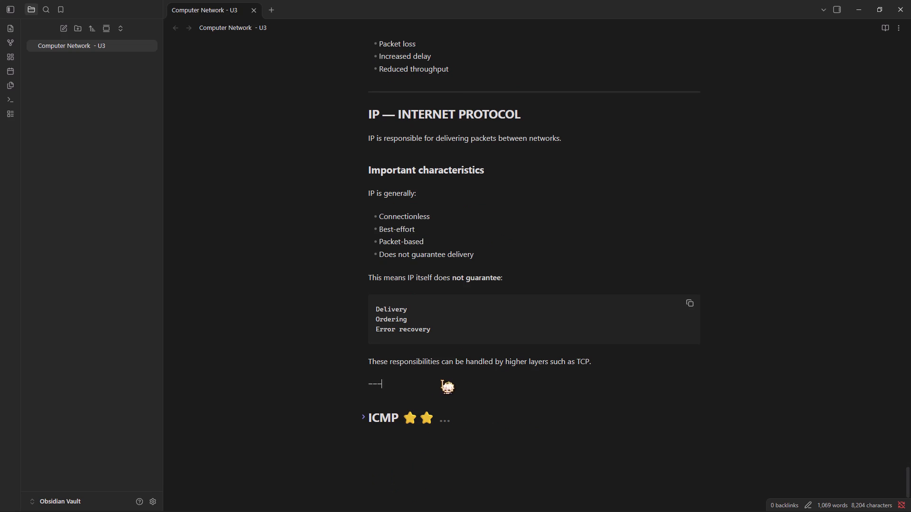
Expand the ICMP section and insert a --- divider with a new line after it, below the Important ICMP messages block.
left_click(361, 416)
left_click(364, 420)
scroll(469, 428, "down", 7)
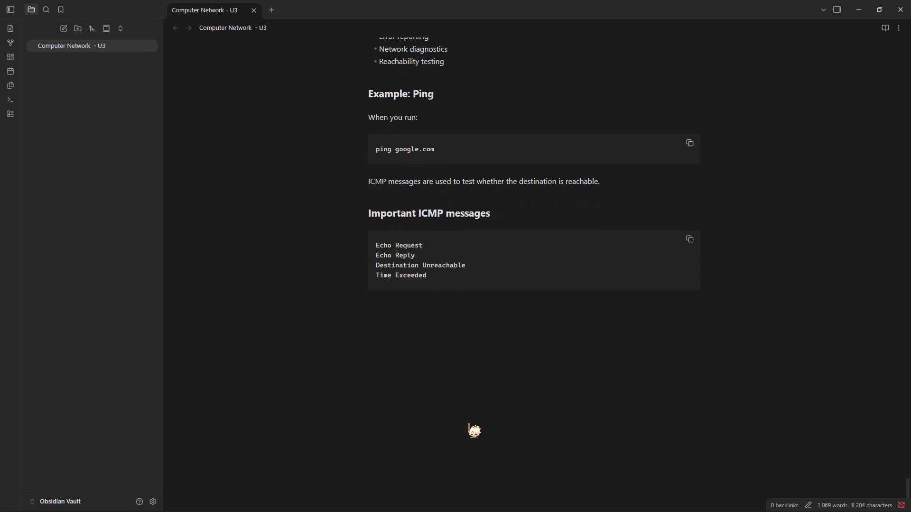
left_click(471, 359)
key("Return")
key("Return")
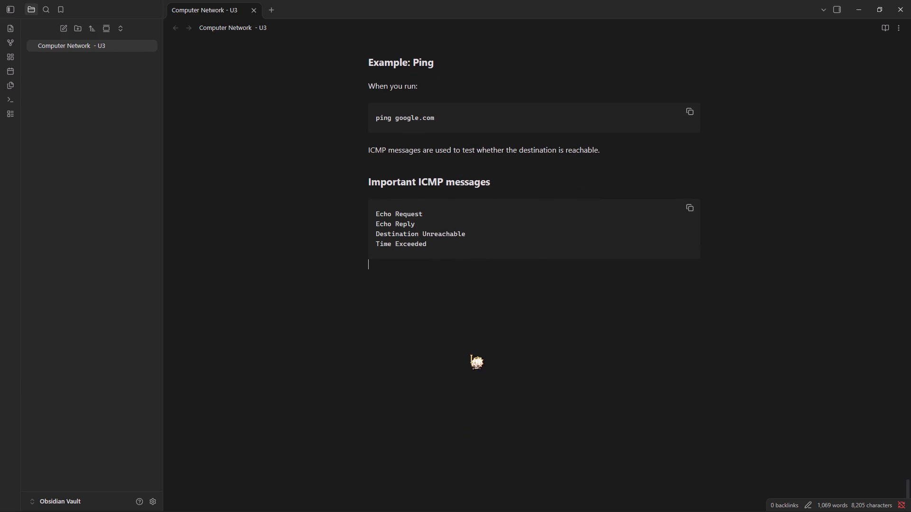
type("---")
key("Return")
Collapse the IPv4 section near the beginning of the note.
scroll(471, 359, "up", 20)
scroll(471, 359, "up", 14)
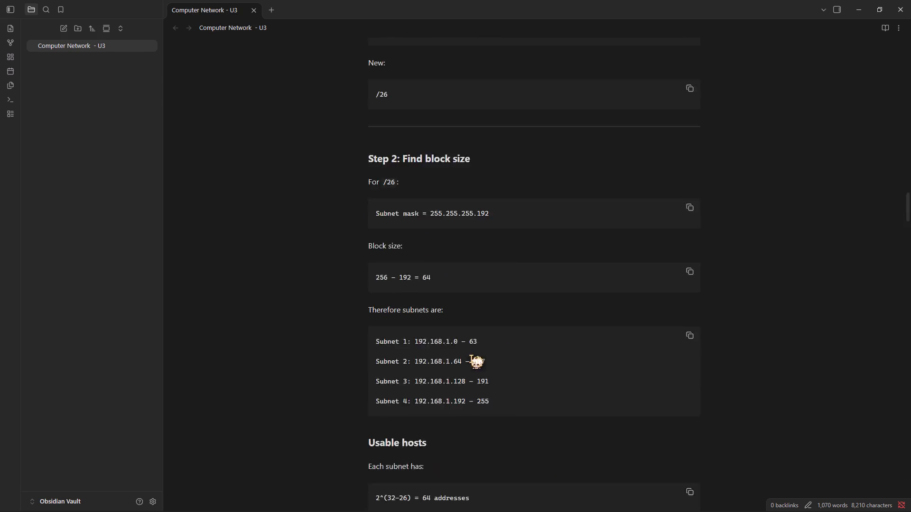
scroll(471, 359, "up", 8)
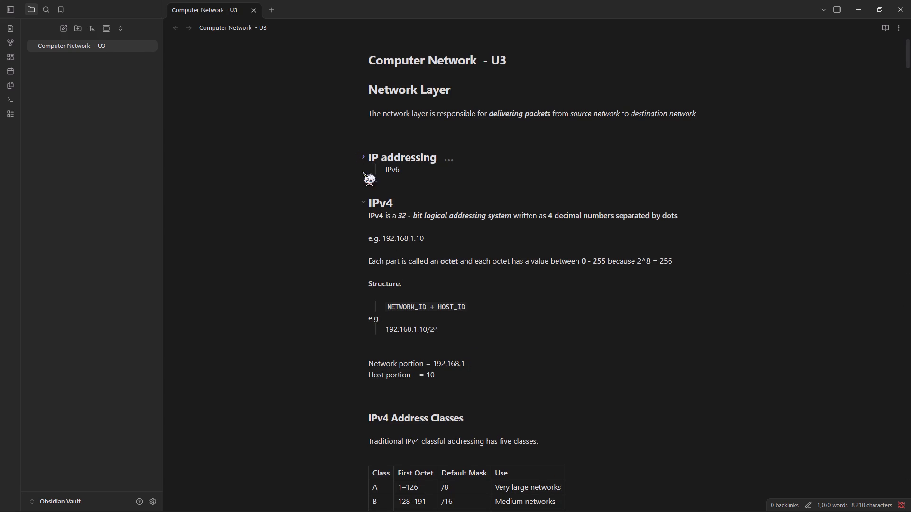
left_click(363, 203)
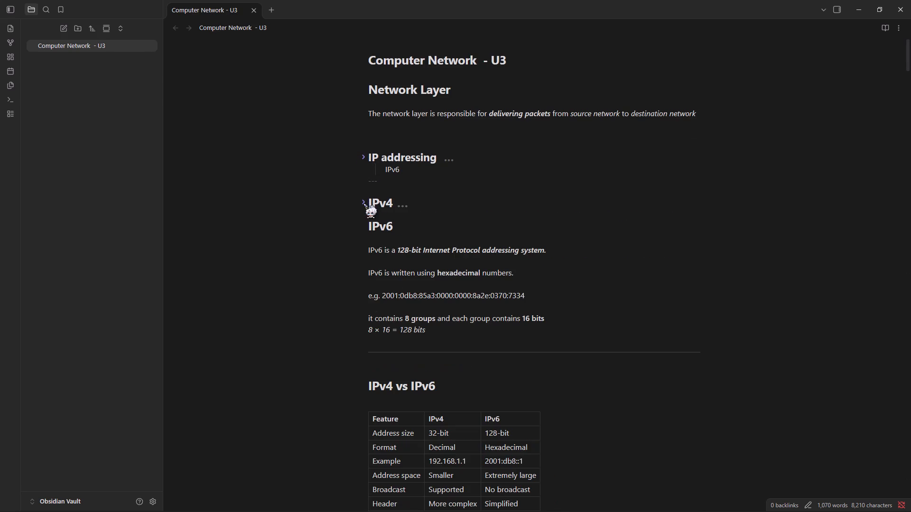
Expand the IP addressing section and insert a blank line between its IPv4/IPv6 types list and the --- divider.
left_click(363, 156)
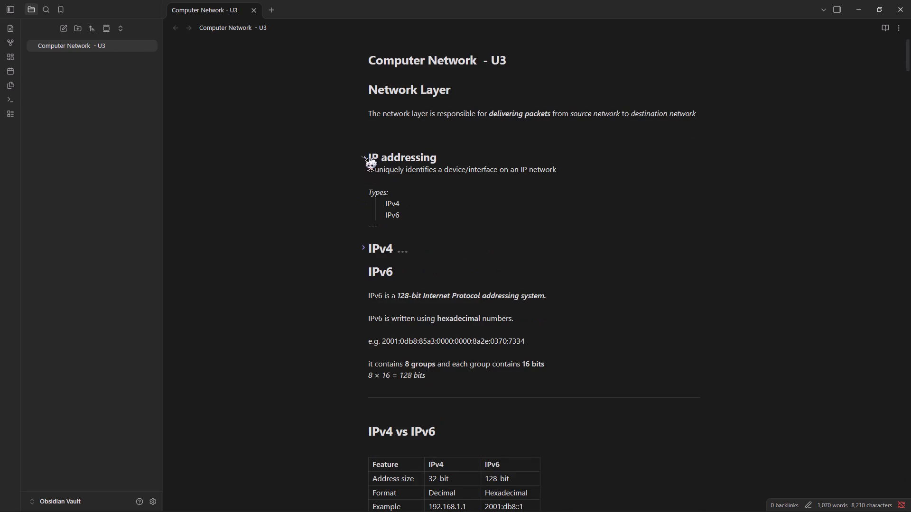
left_click(363, 156)
left_click(363, 156)
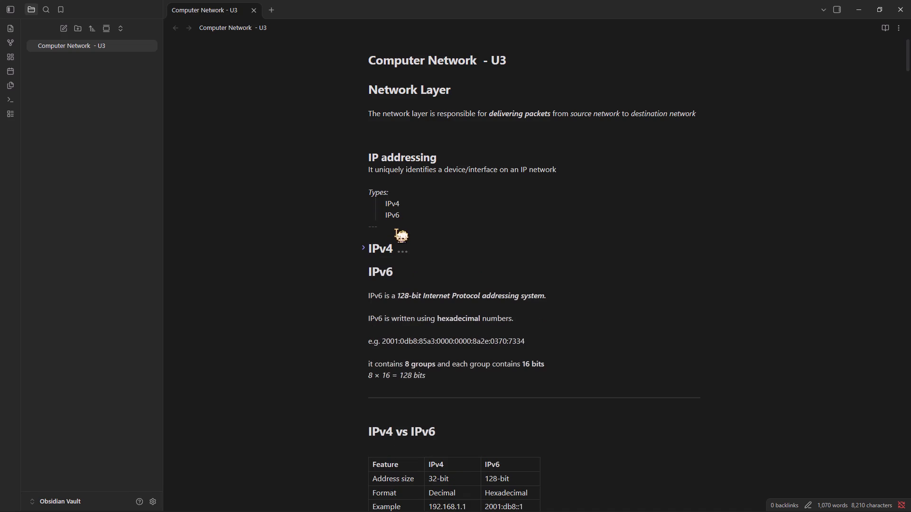
left_click(396, 233)
left_click(386, 227)
key("Left")
key("Left")
key("Left")
key("Return")
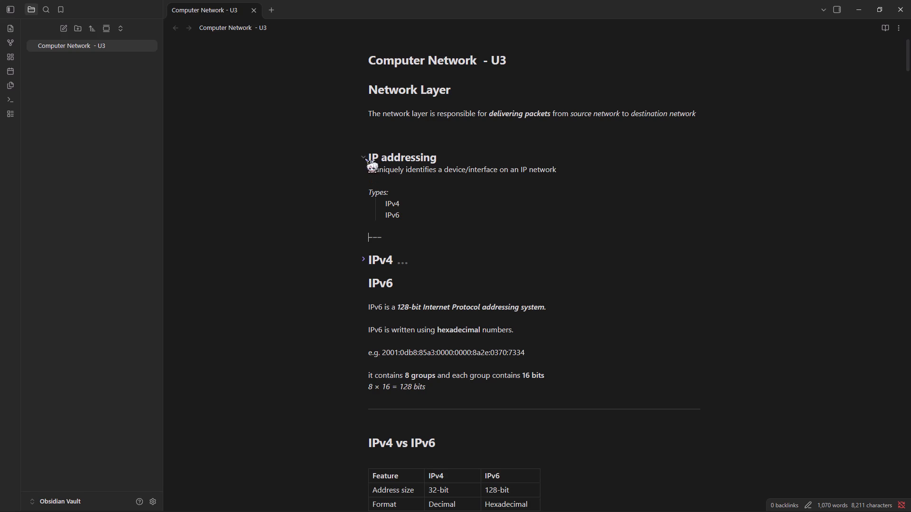
Collapse the IP addressing, IPv6 and IPv4 vs IPv6 sections.
left_click(365, 158)
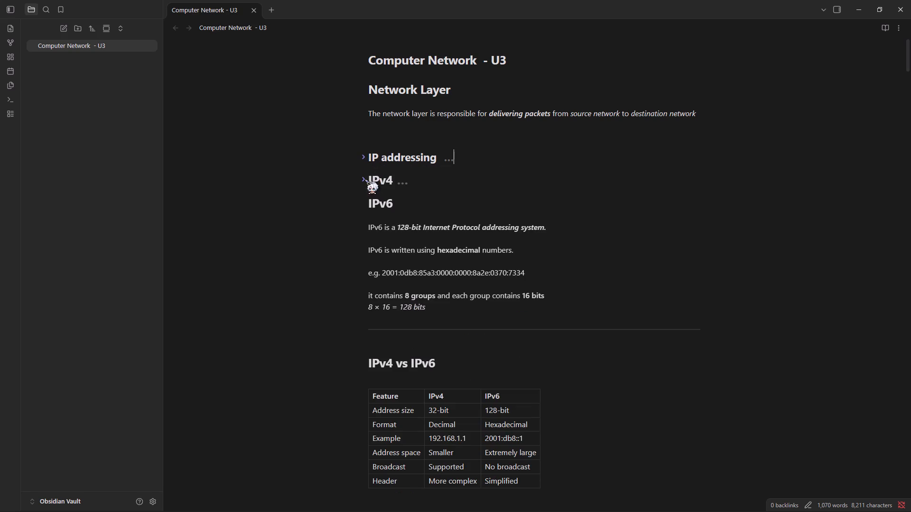
left_click(363, 203)
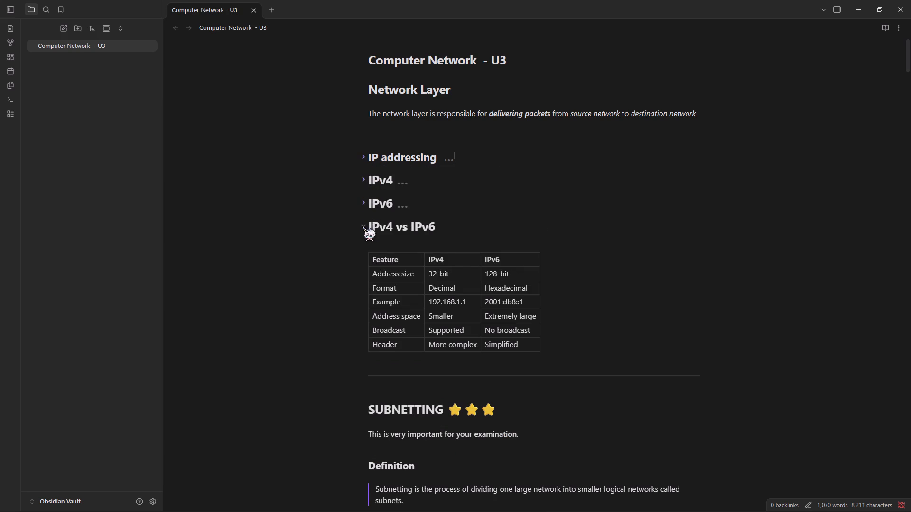
left_click(362, 226)
Test folding the SUBNETTING section, reopen it, and examine its content through to the divider before the SUPERNETTING heading.
left_click(364, 248)
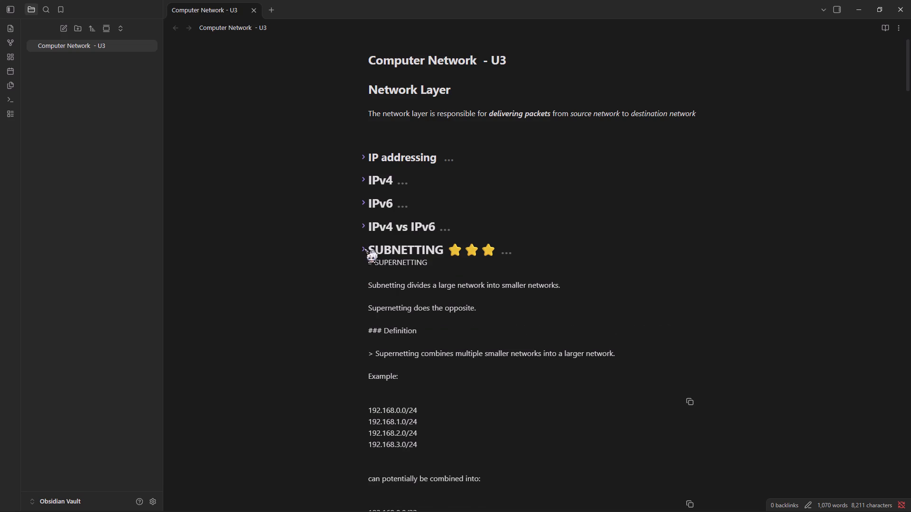
left_click(364, 247)
scroll(396, 331, "down", 2)
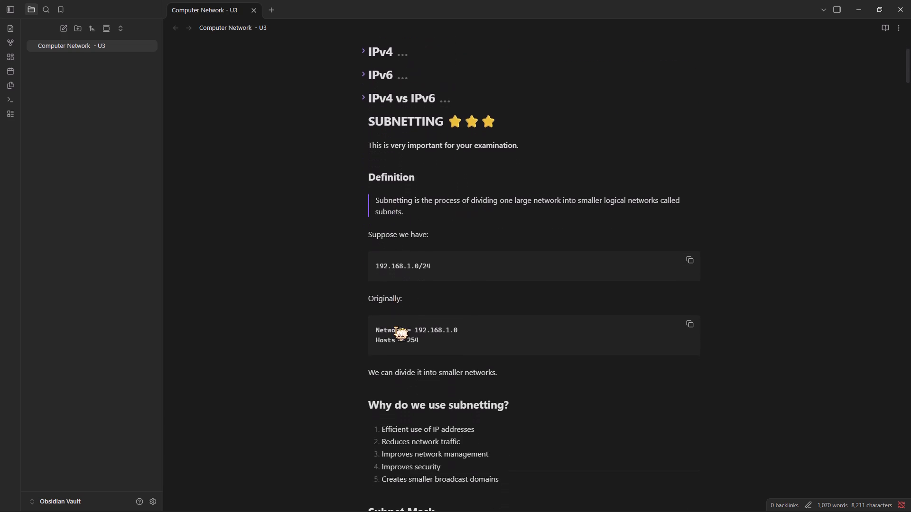
scroll(396, 331, "down", 7)
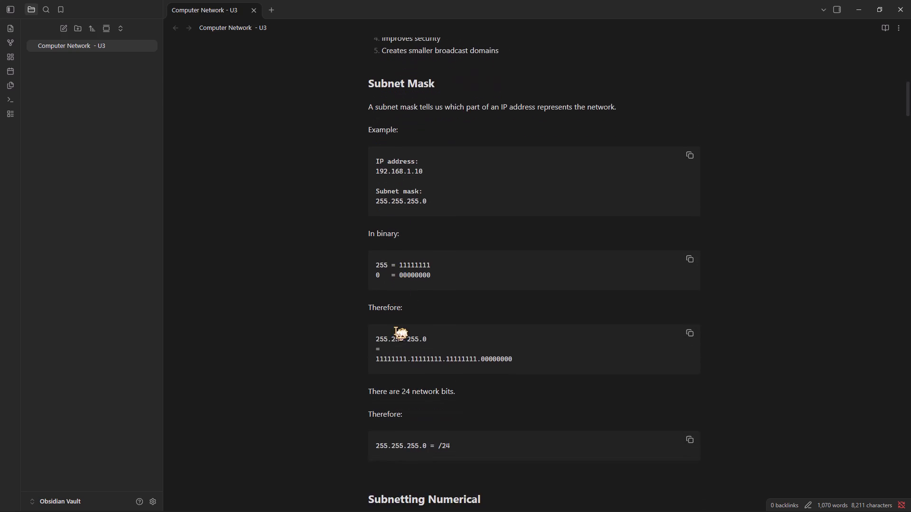
scroll(396, 331, "down", 7)
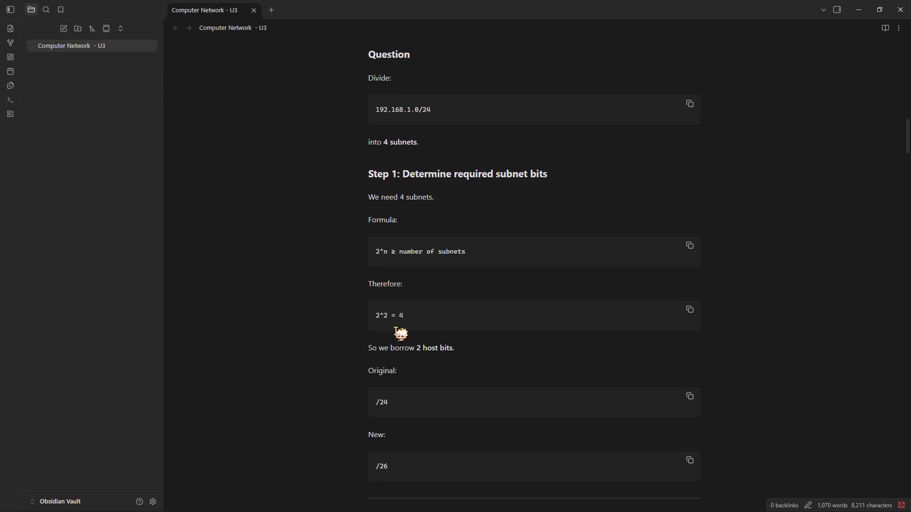
scroll(396, 331, "down", 5)
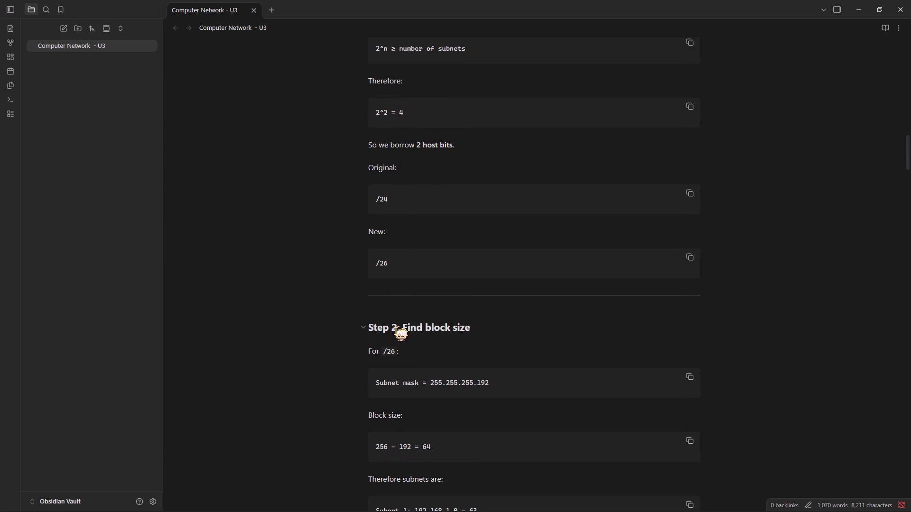
scroll(396, 331, "down", 5)
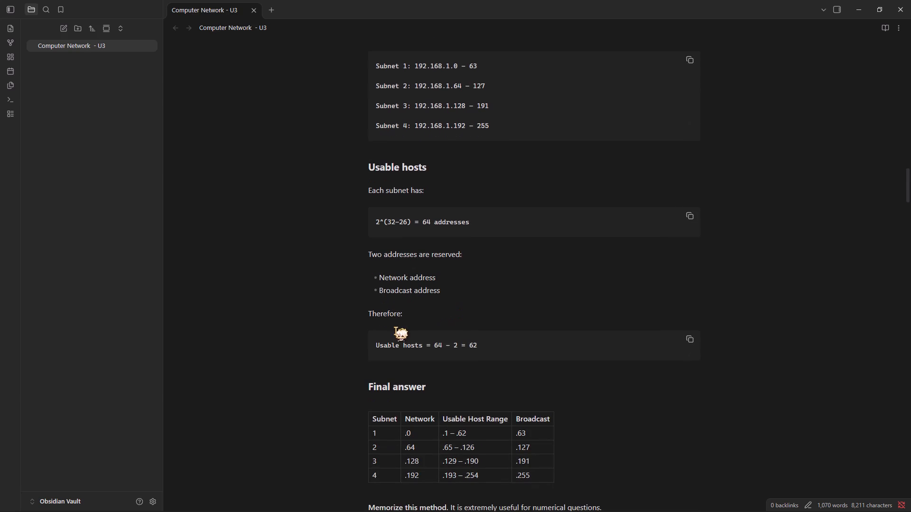
scroll(396, 331, "down", 5)
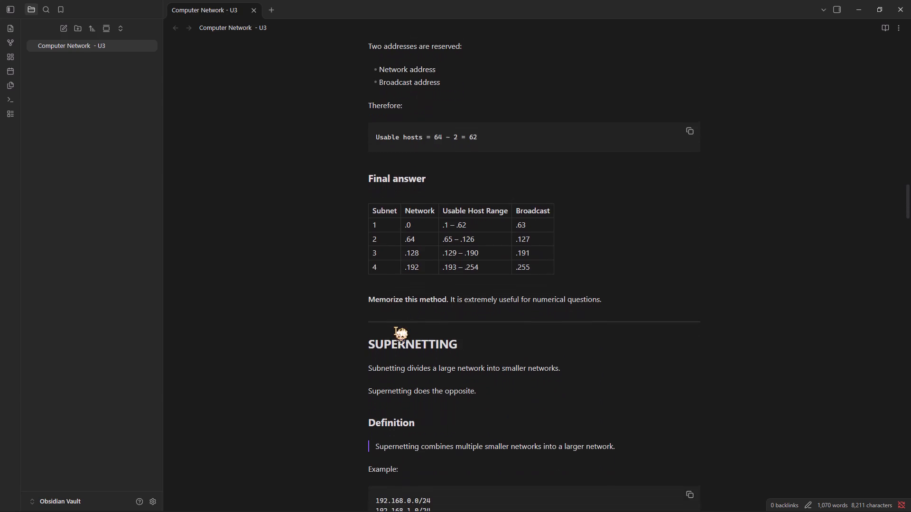
scroll(396, 331, "down", 2)
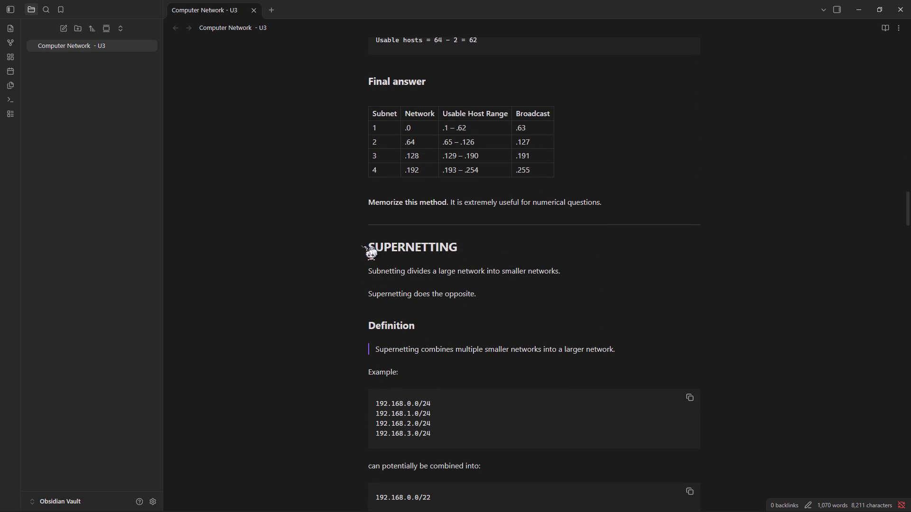
Collapse the SUPERNETTING section and the SUBNETTING section above it.
left_click(362, 246)
scroll(362, 246, "up", 16)
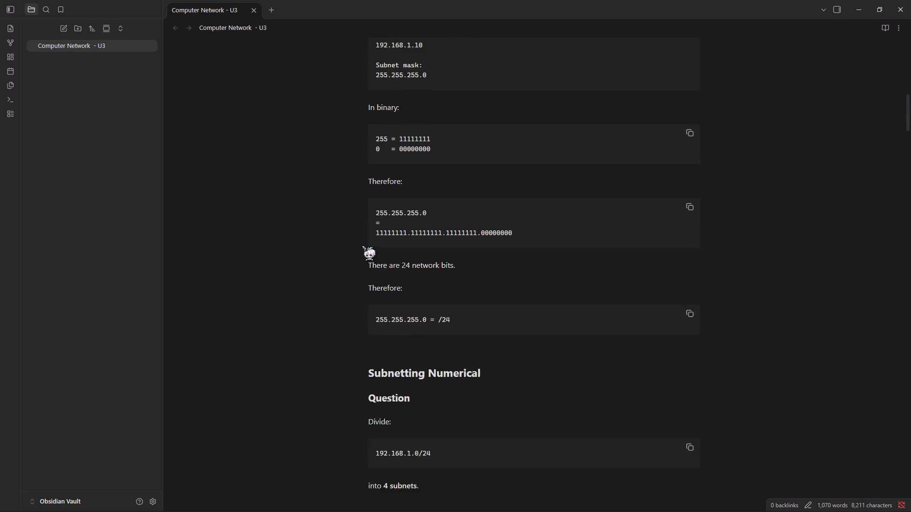
scroll(362, 246, "up", 3)
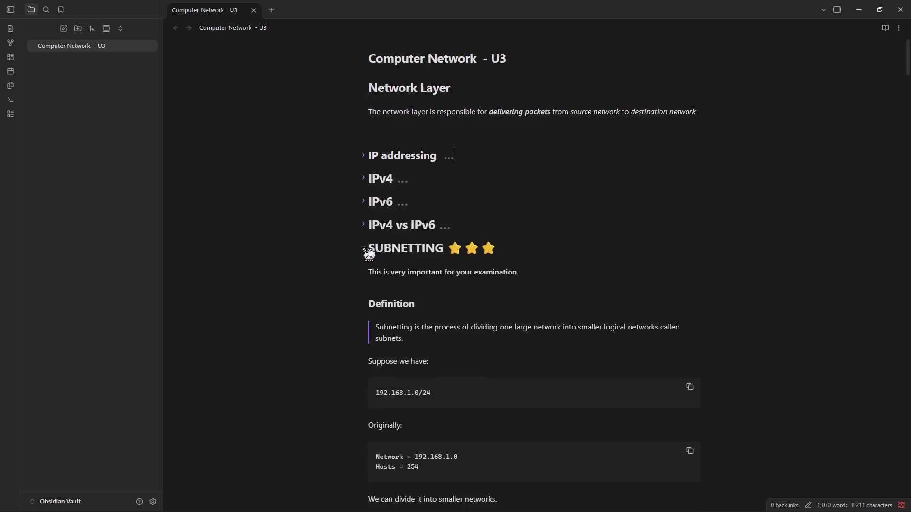
left_click(362, 247)
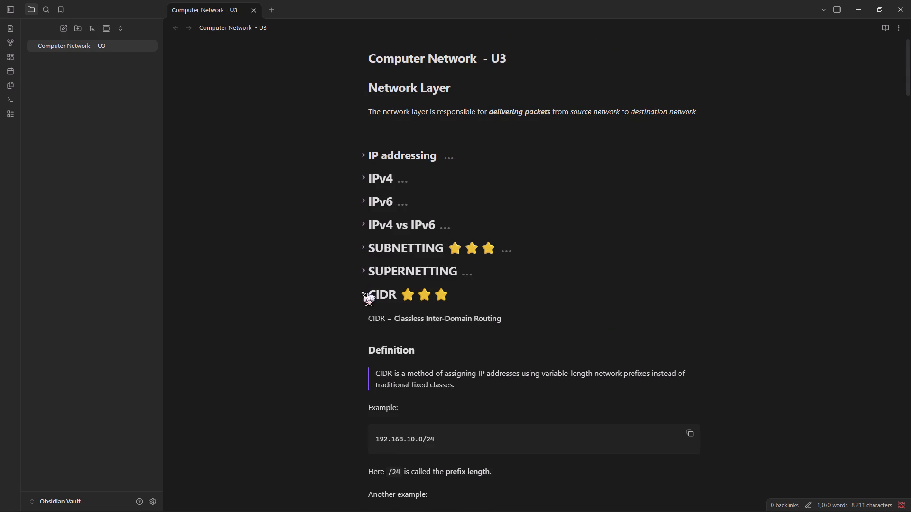
Collapse the CIDR, INTERNETWORKING, ROUTER and DISTANCE VECTOR ROUTING sections and the section that follows them.
left_click(361, 292)
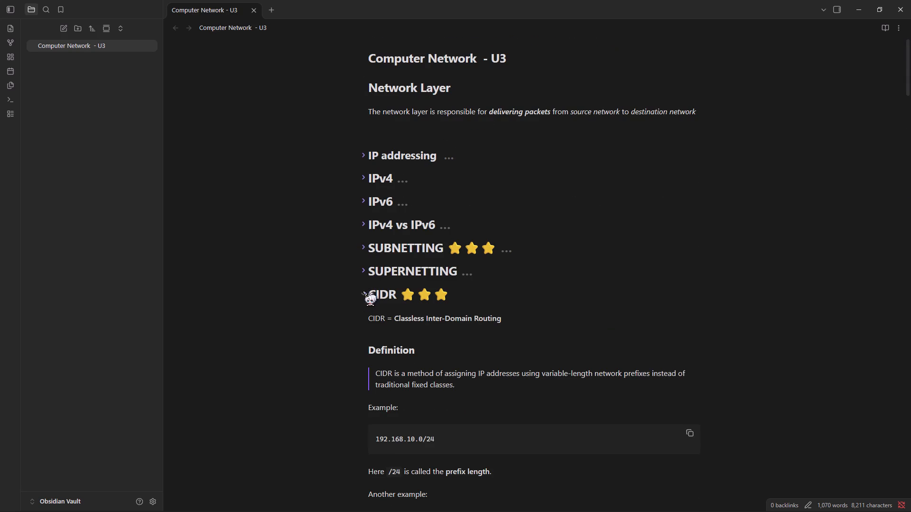
left_click(363, 291)
left_click(363, 317)
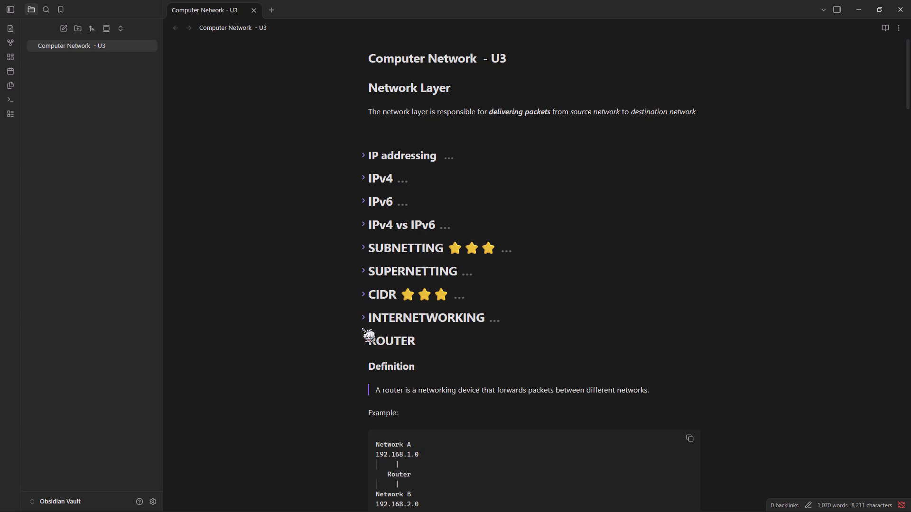
left_click(362, 344)
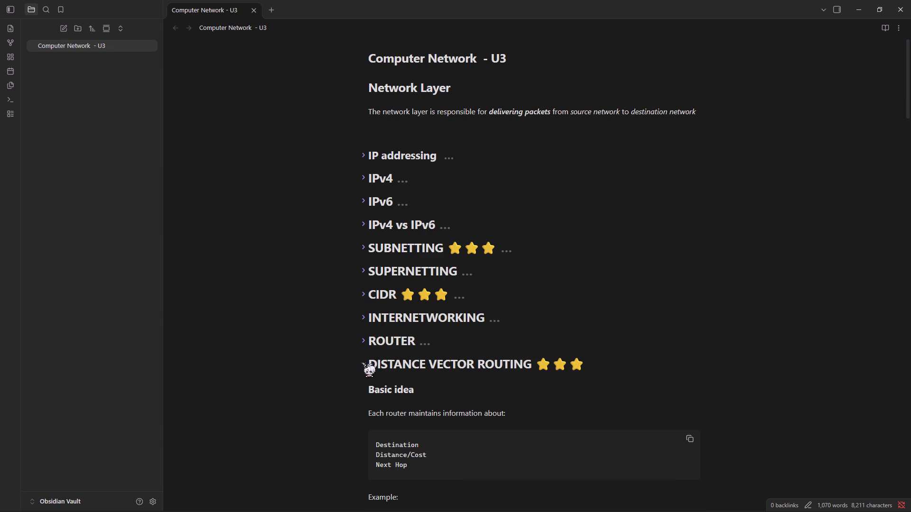
left_click(363, 362)
left_click(362, 381)
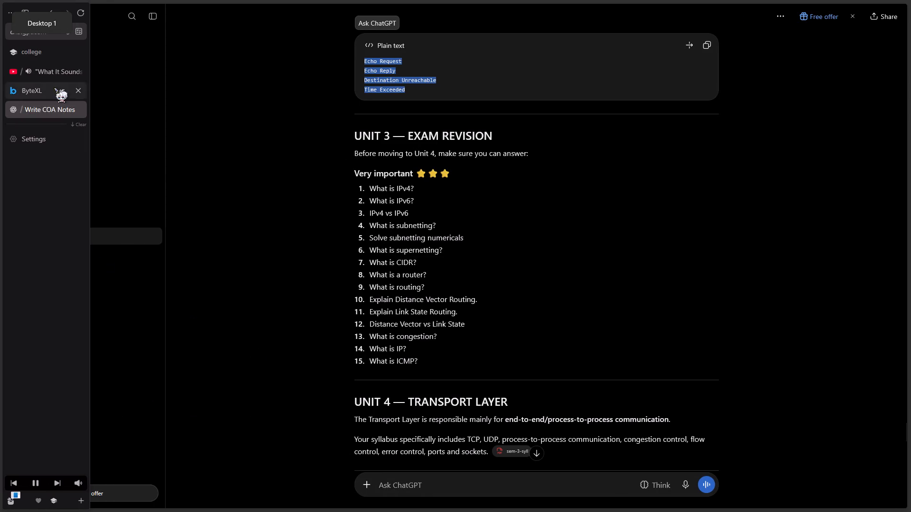
Switch to the Zen browser's YouTube tab with the "What It Sounds Like" song clip.
left_click(56, 74)
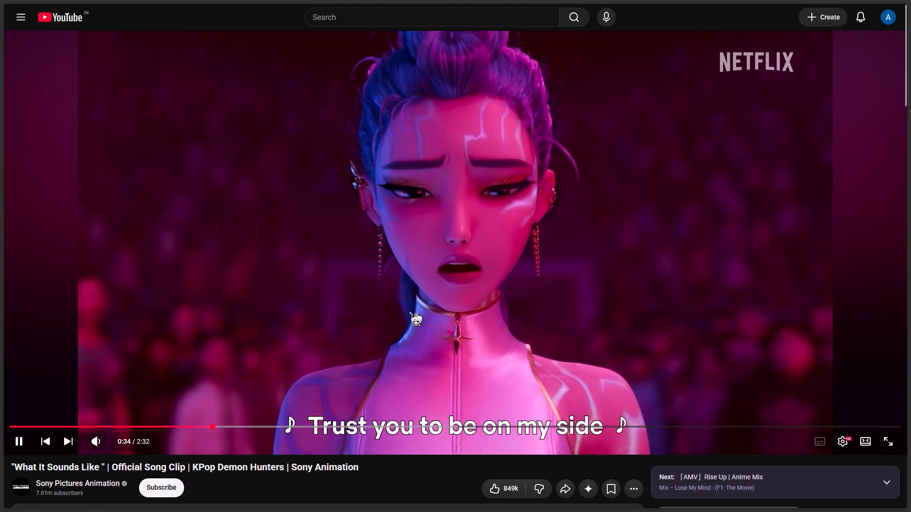